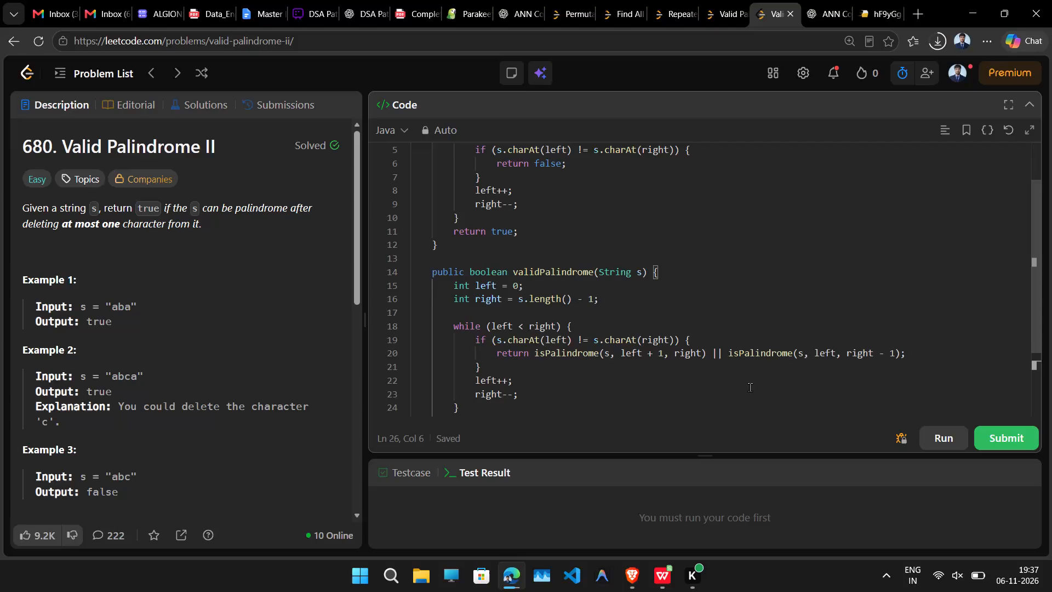
Check the progress of the zip file download from the Gofile page in the browser's download list.
{"action": "scroll", "coordinate": [750, 387], "scroll_direction": "up", "scroll_amount": 1}
{"action": "left_click", "coordinate": [889, 7]}
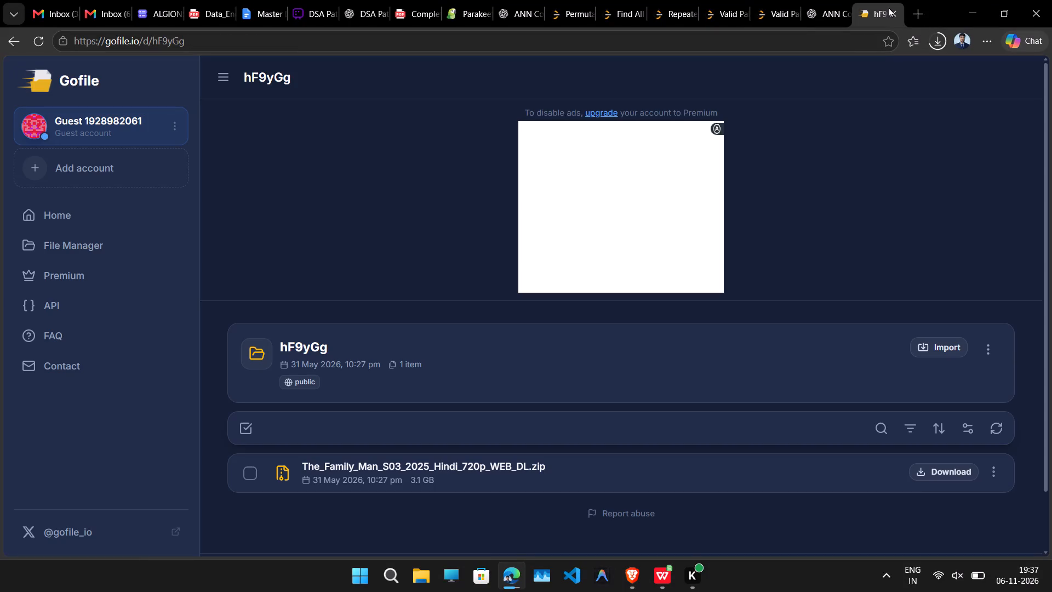
{"action": "left_click", "coordinate": [937, 36]}
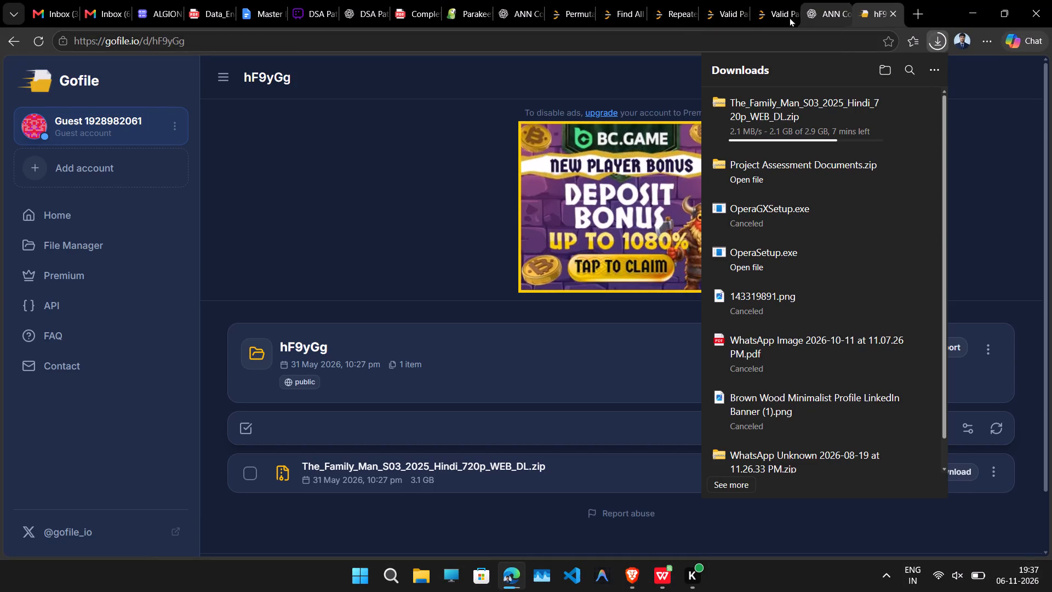
Review the Java sliding-window solution for LeetCode problem 567, Permutation in String.
{"action": "left_click", "coordinate": [554, 2]}
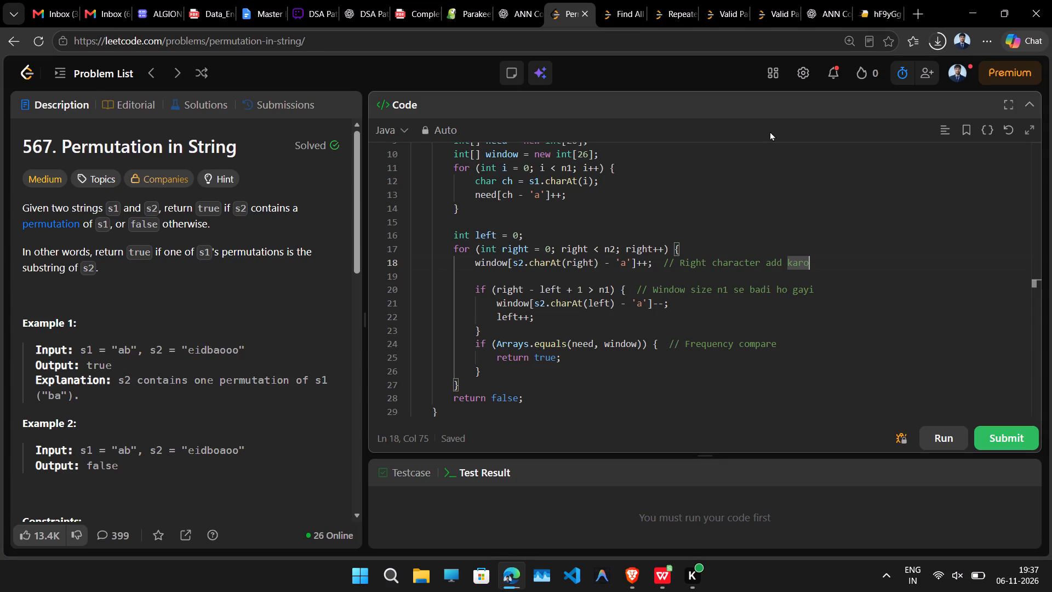
{"action": "scroll", "coordinate": [770, 131], "scroll_direction": "up", "scroll_amount": 3}
{"action": "scroll", "coordinate": [712, 240], "scroll_direction": "up", "scroll_amount": 3}
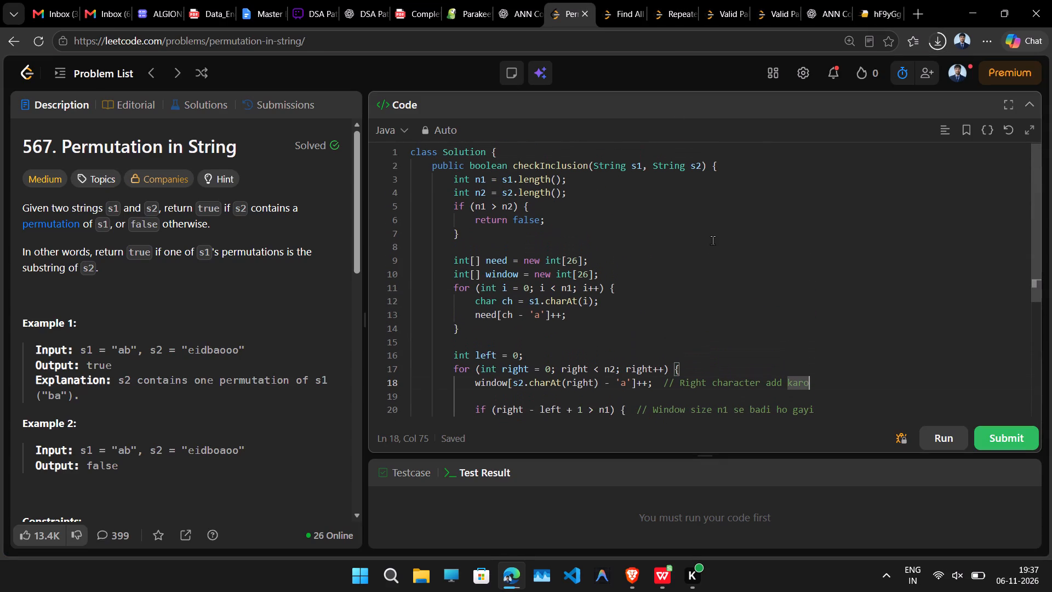
{"action": "scroll", "coordinate": [712, 240], "scroll_direction": "down", "scroll_amount": 1}
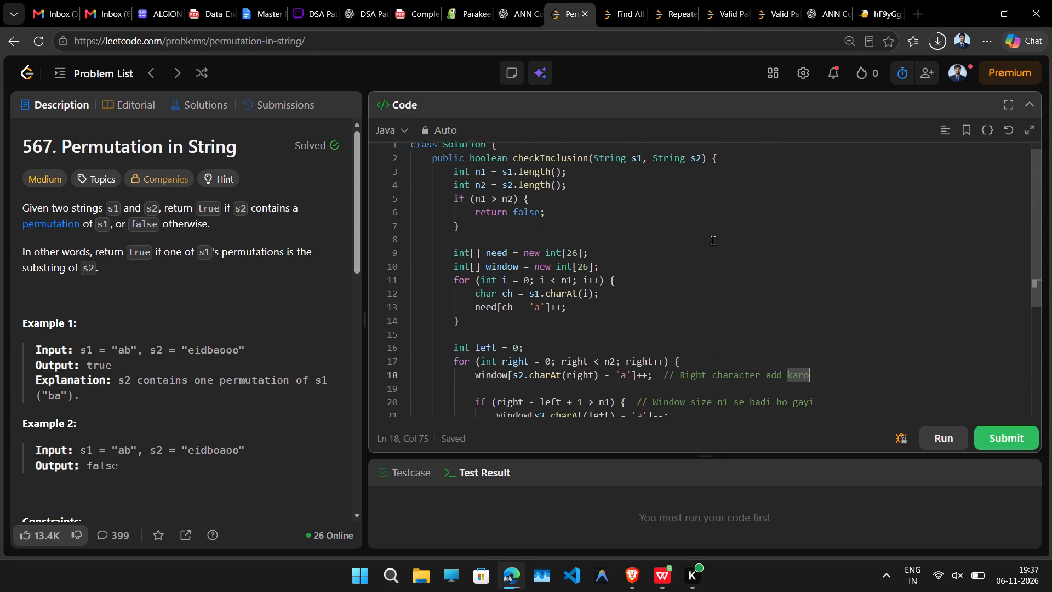
{"action": "scroll", "coordinate": [712, 240], "scroll_direction": "down", "scroll_amount": 1}
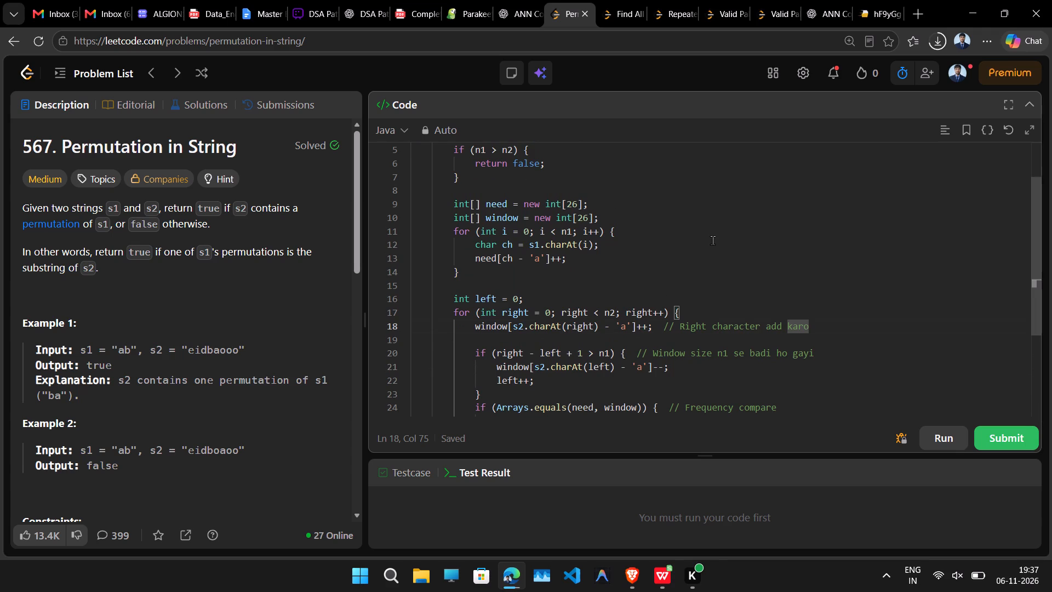
{"action": "scroll", "coordinate": [712, 240], "scroll_direction": "down", "scroll_amount": 2}
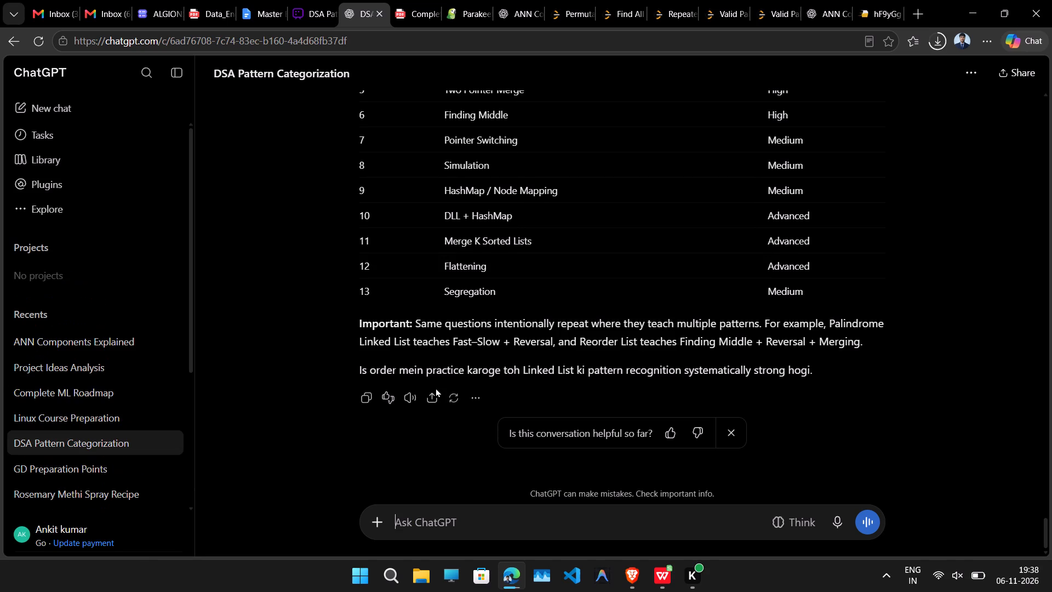
{"action": "scroll", "coordinate": [347, 245], "scroll_direction": "up", "scroll_amount": 6}
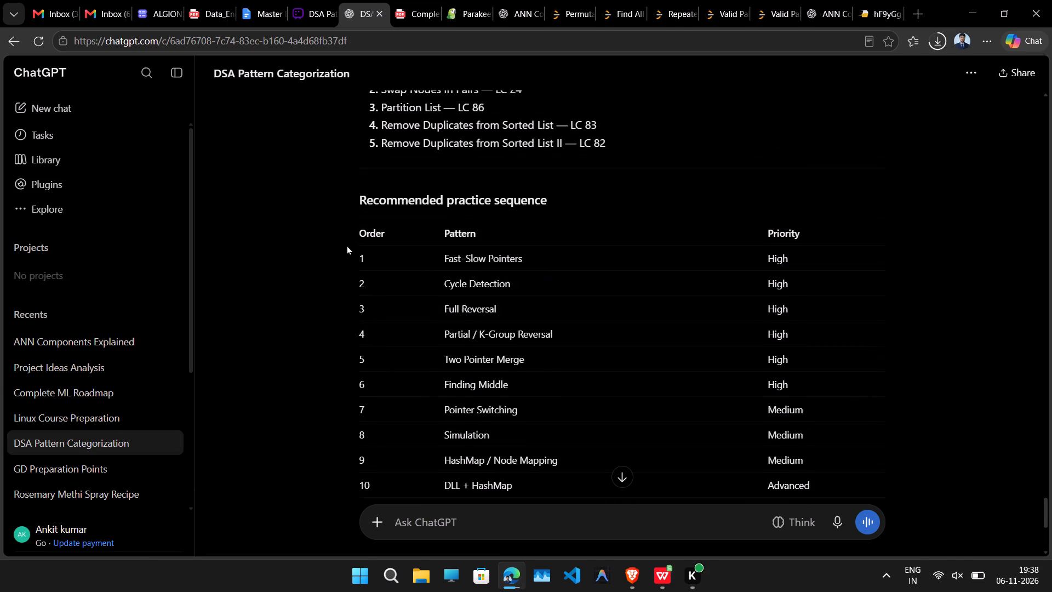
{"action": "scroll", "coordinate": [347, 245], "scroll_direction": "up", "scroll_amount": 9}
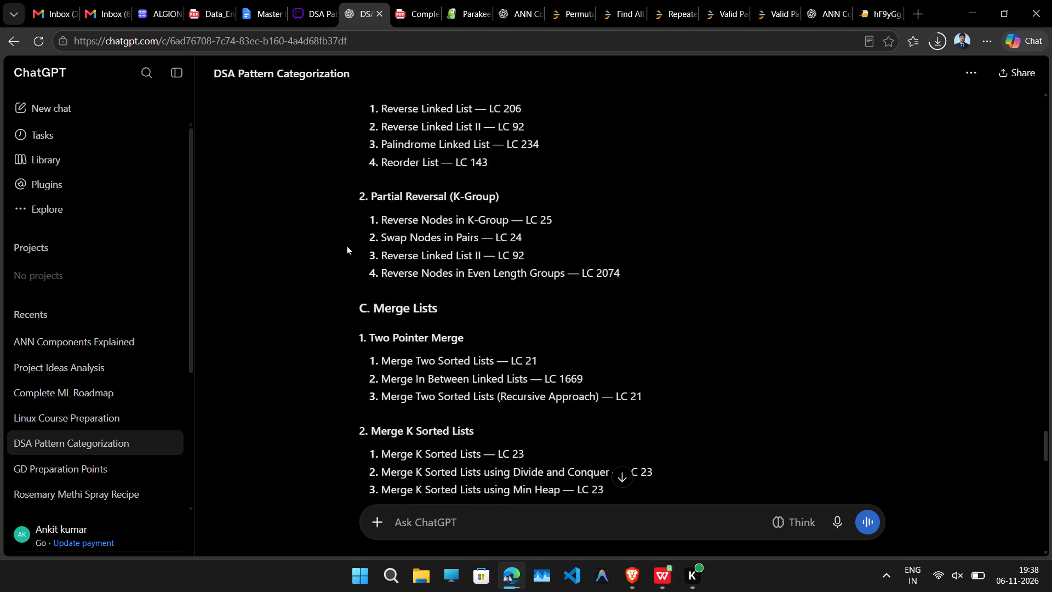
{"action": "scroll", "coordinate": [347, 245], "scroll_direction": "up", "scroll_amount": 10}
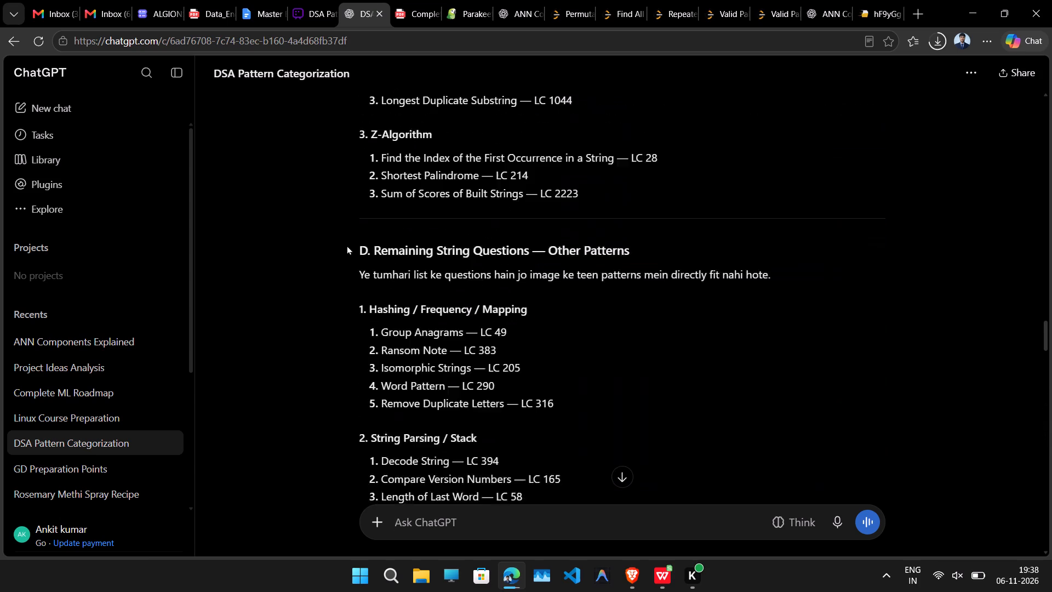
{"action": "scroll", "coordinate": [347, 245], "scroll_direction": "up", "scroll_amount": 6}
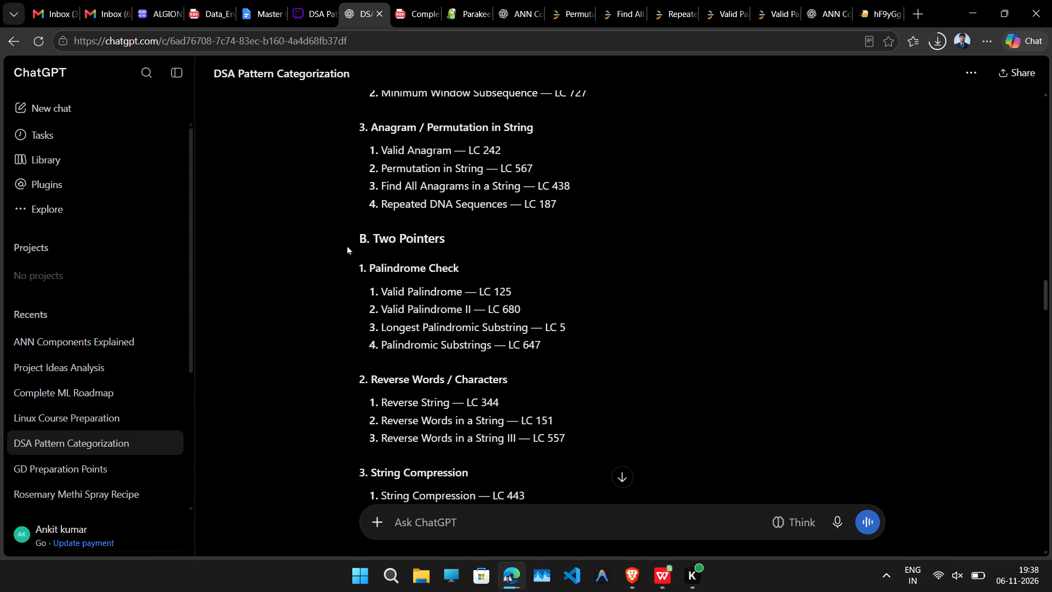
{"action": "scroll", "coordinate": [347, 245], "scroll_direction": "up", "scroll_amount": 3}
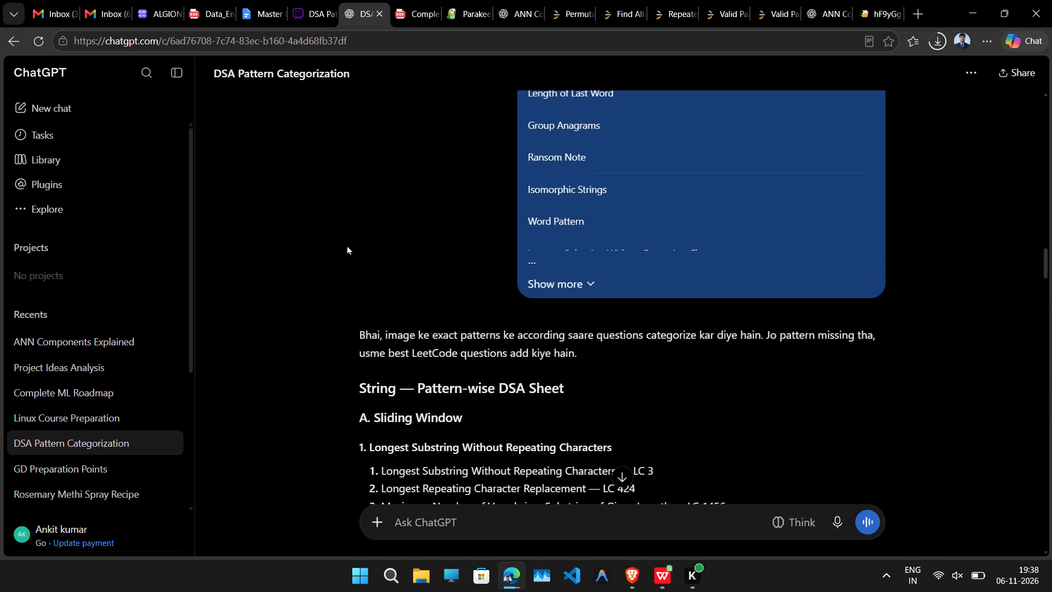
{"action": "scroll", "coordinate": [347, 245], "scroll_direction": "up", "scroll_amount": 2}
{"action": "scroll", "coordinate": [347, 245], "scroll_direction": "right", "scroll_amount": 1}
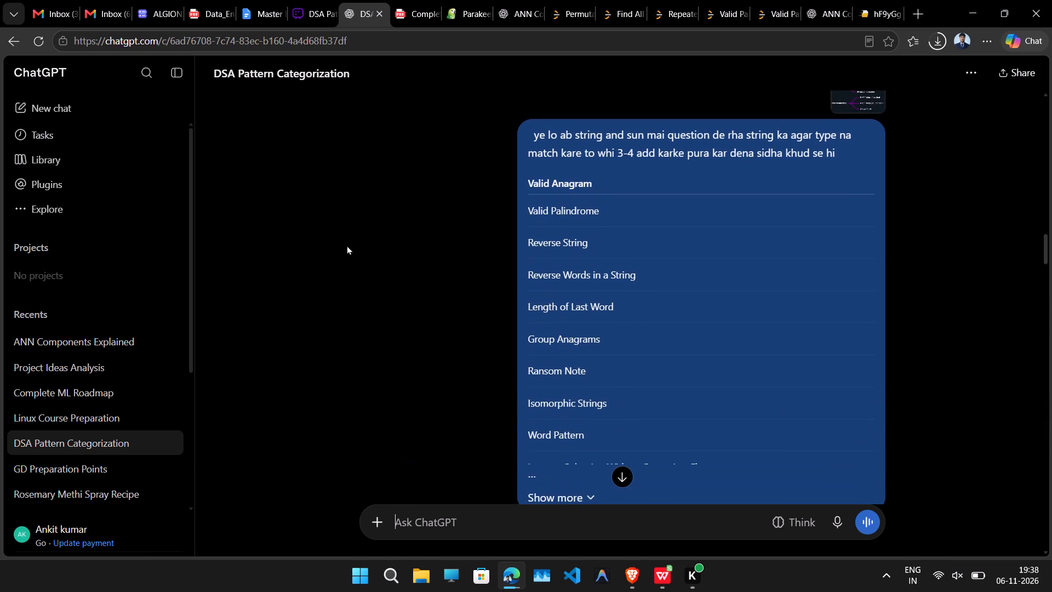
{"action": "scroll", "coordinate": [347, 245], "scroll_direction": "right", "scroll_amount": 1}
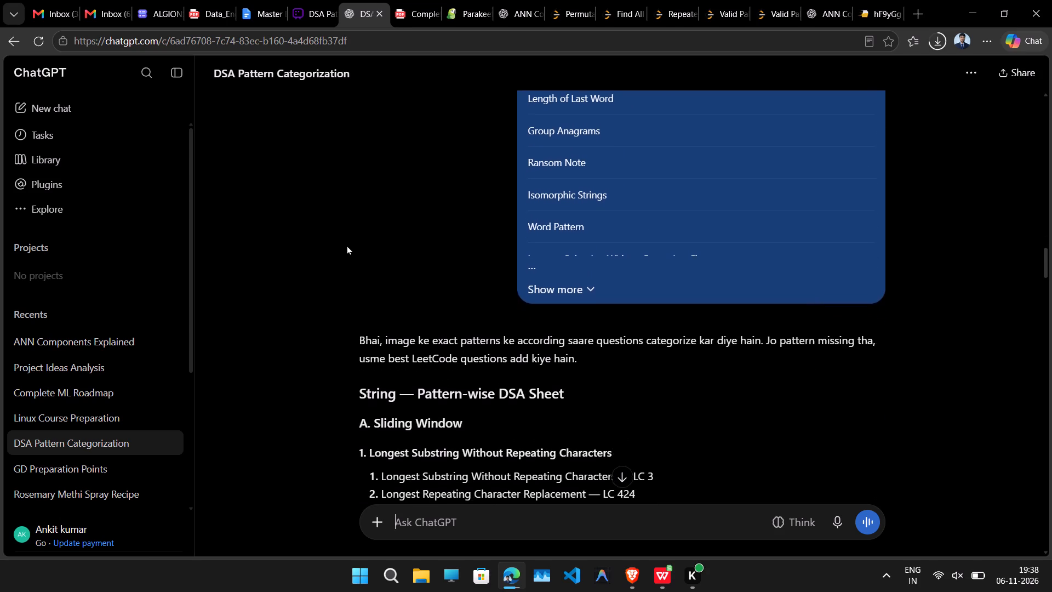
{"action": "scroll", "coordinate": [347, 245], "scroll_direction": "up", "scroll_amount": 3}
{"action": "scroll", "coordinate": [347, 245], "scroll_direction": "down", "scroll_amount": 6}
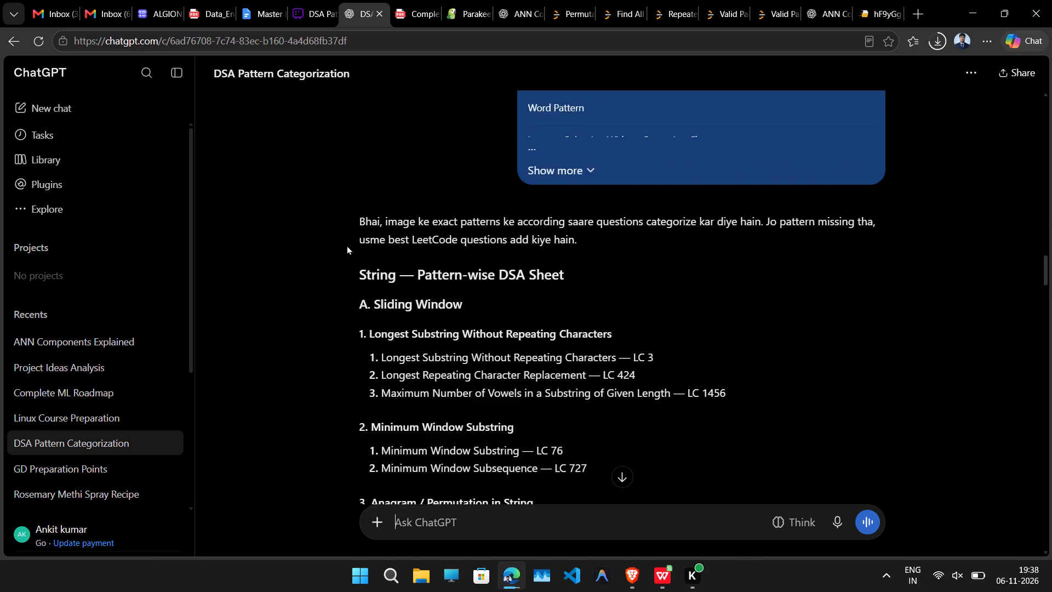
{"action": "scroll", "coordinate": [347, 245], "scroll_direction": "down", "scroll_amount": 2}
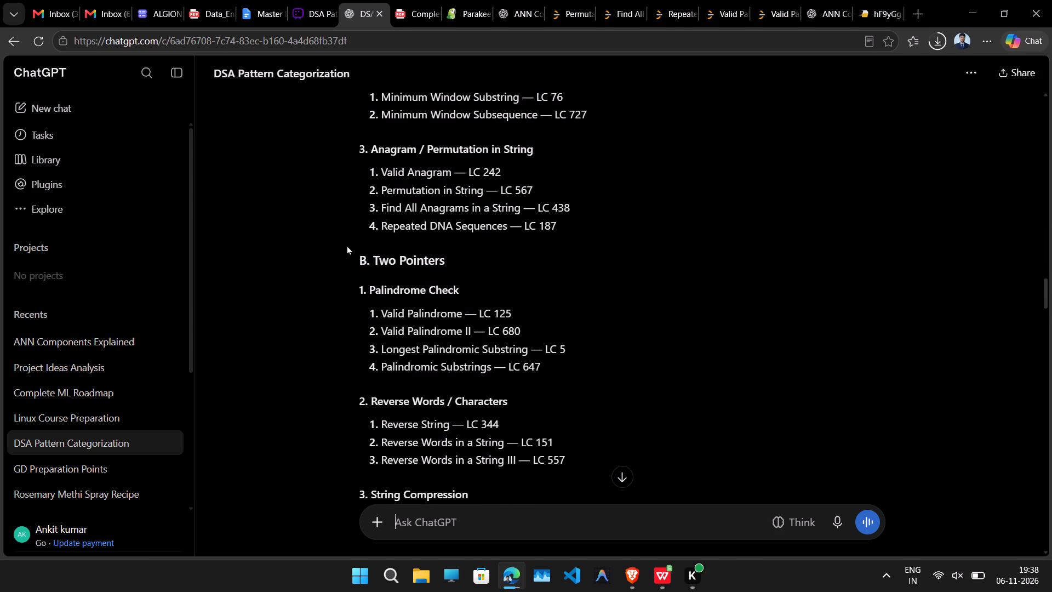
{"action": "scroll", "coordinate": [347, 245], "scroll_direction": "down", "scroll_amount": 1}
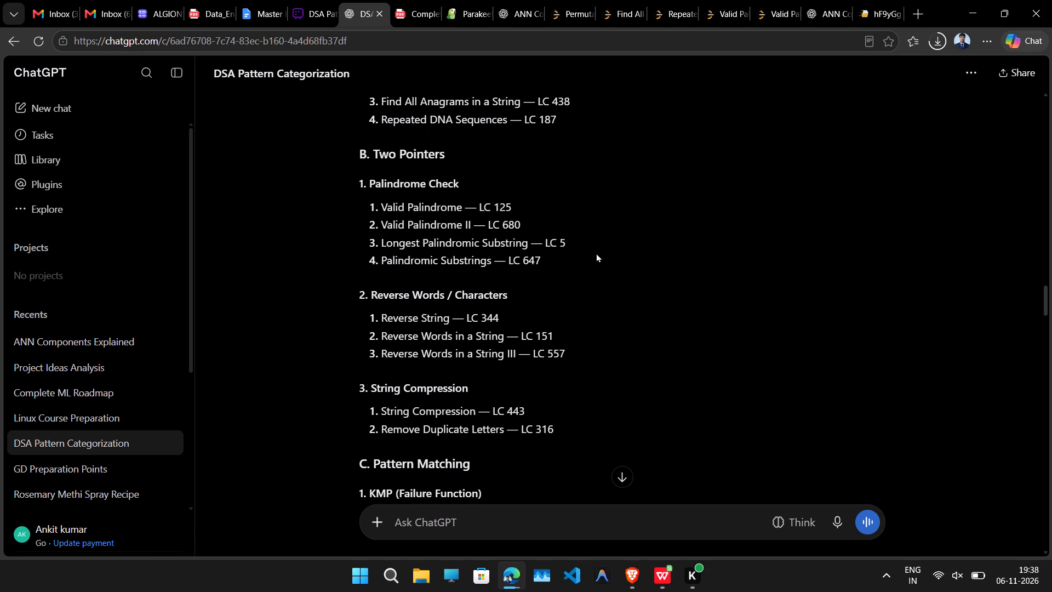
Check the LeetCode links recorded in the Ultimate_DSA_Pattern_Sheet.xlsx spreadsheet in WPS Office, and return to the DSA pattern chat in Edge.
{"action": "left_click", "coordinate": [625, 581]}
{"action": "left_click", "coordinate": [625, 581]}
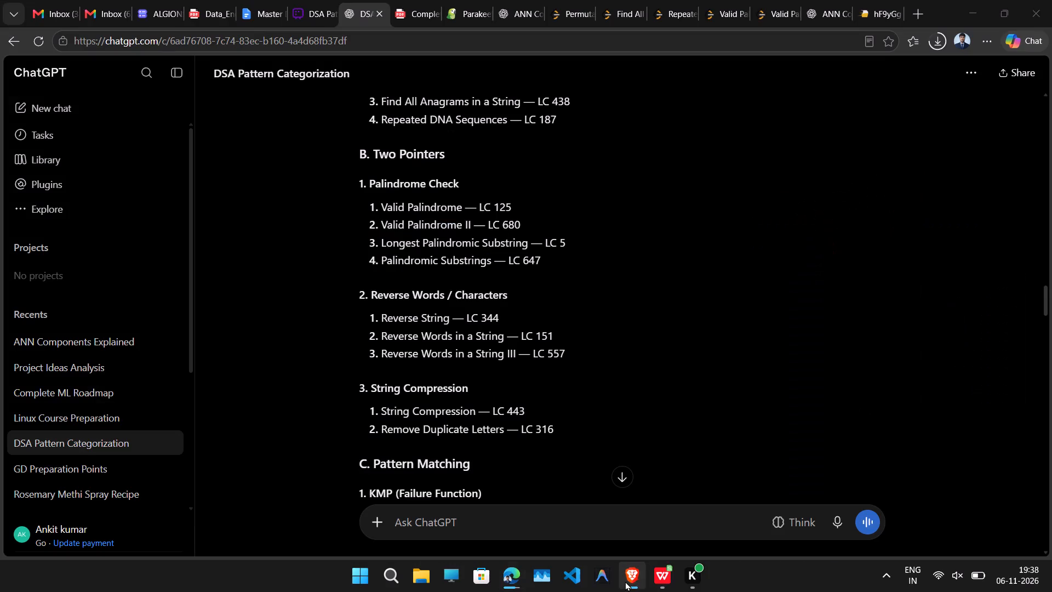
{"action": "left_click", "coordinate": [667, 575]}
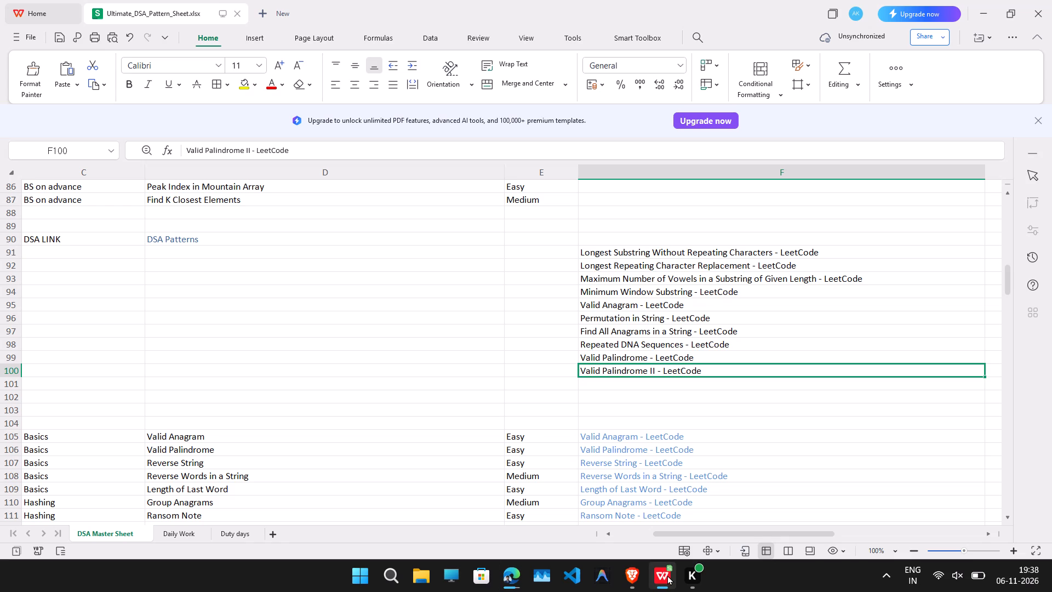
{"action": "left_click", "coordinate": [667, 575]}
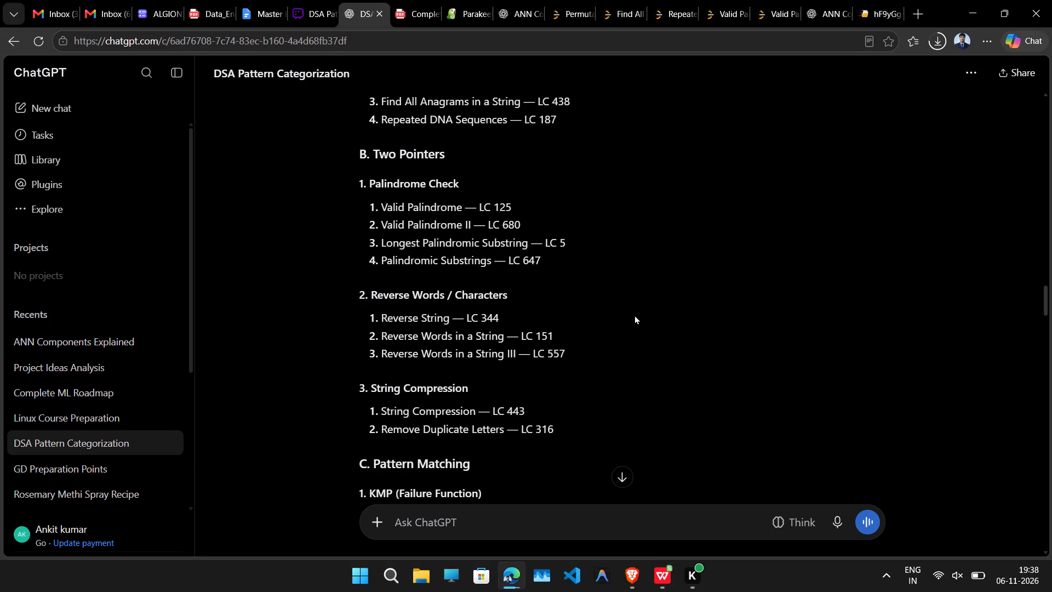
Search the web for "lc 5" on a new page and open the LeetCode Longest Palindromic Substring result.
{"action": "left_click", "coordinate": [917, 13]}
{"action": "type", "text": "lc 5"}
{"action": "key", "text": "Return"}
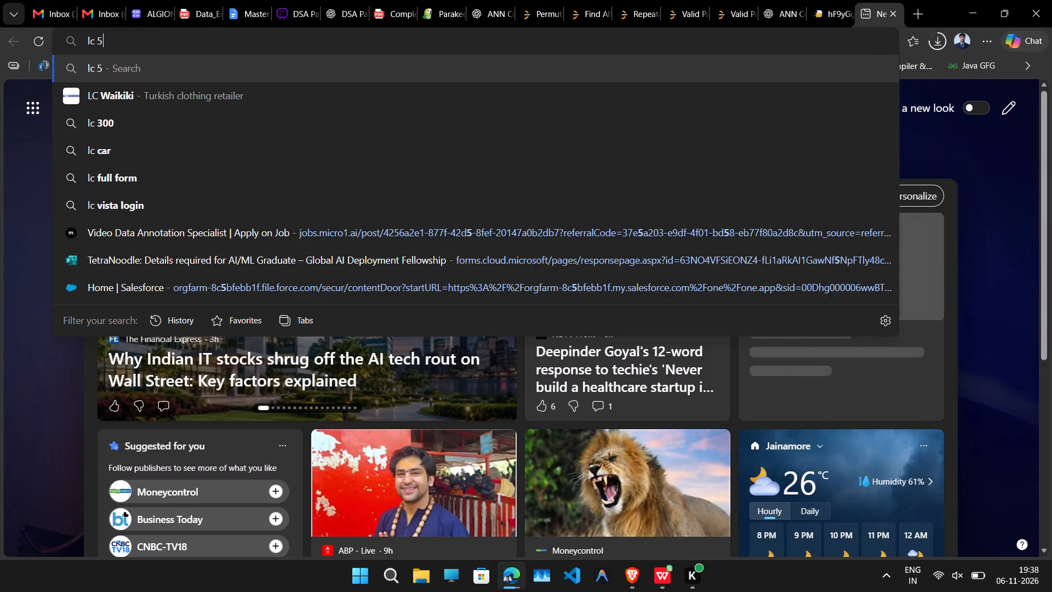
{"action": "scroll", "coordinate": [411, 222], "scroll_direction": "down", "scroll_amount": 2}
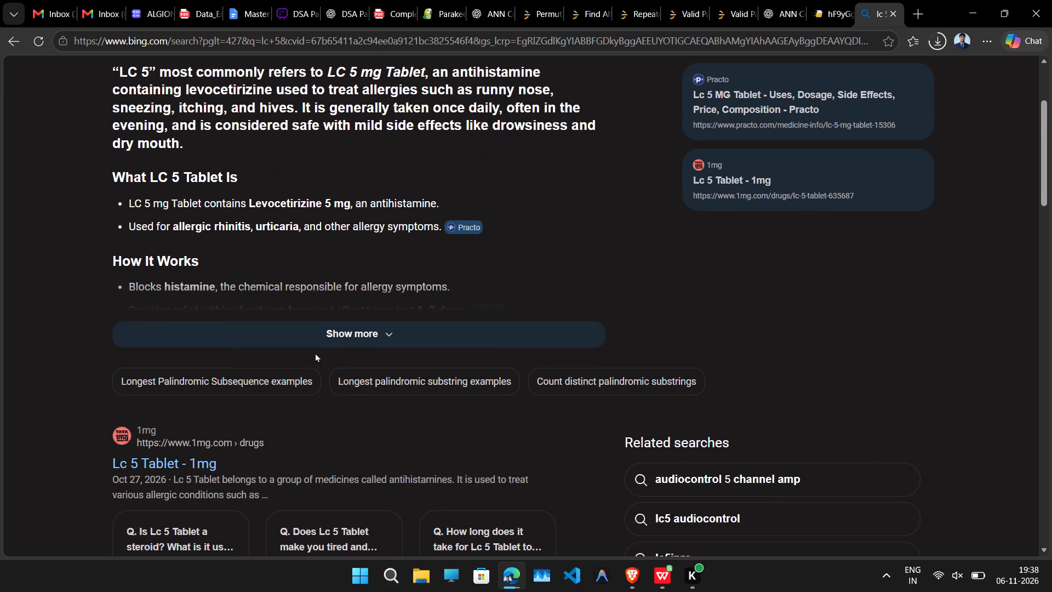
{"action": "scroll", "coordinate": [230, 470], "scroll_direction": "down", "scroll_amount": 4}
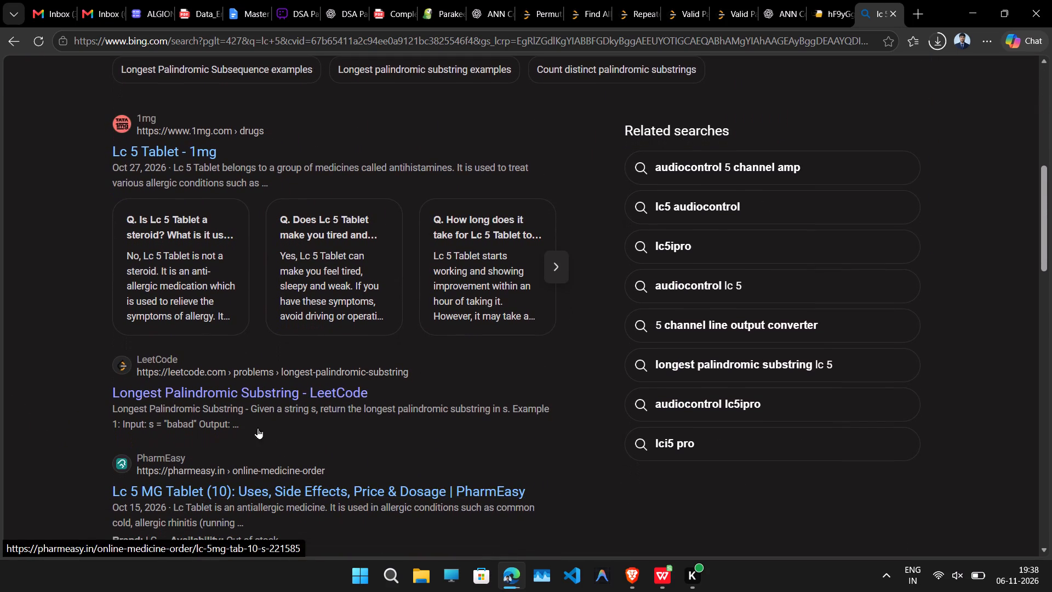
{"action": "left_click", "coordinate": [285, 389]}
Submit the existing Java solution for LeetCode problem 567, Permutation in String.
{"action": "left_click", "coordinate": [322, 0]}
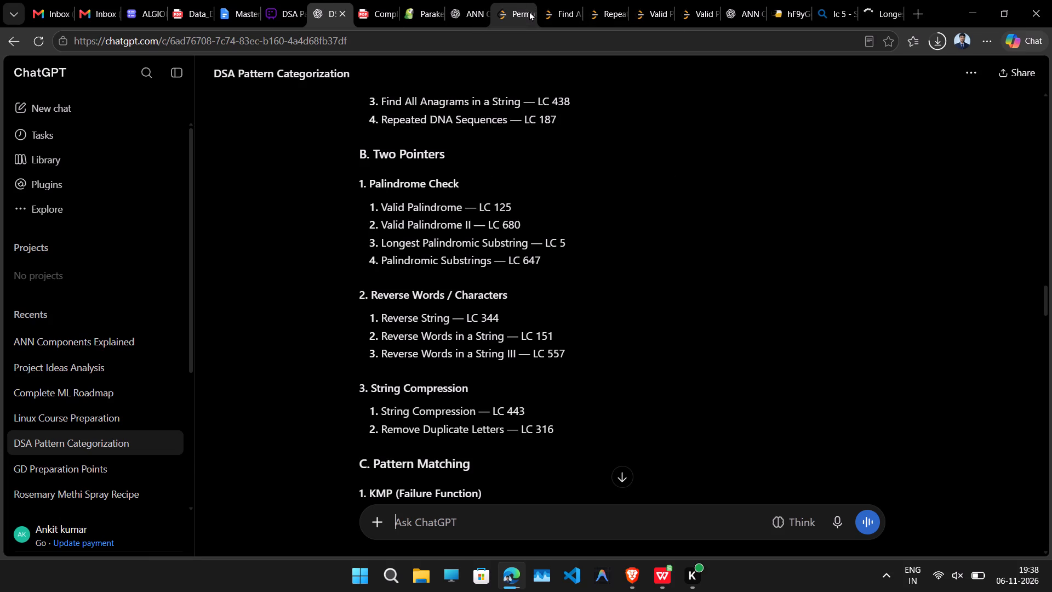
{"action": "left_click", "coordinate": [529, 11]}
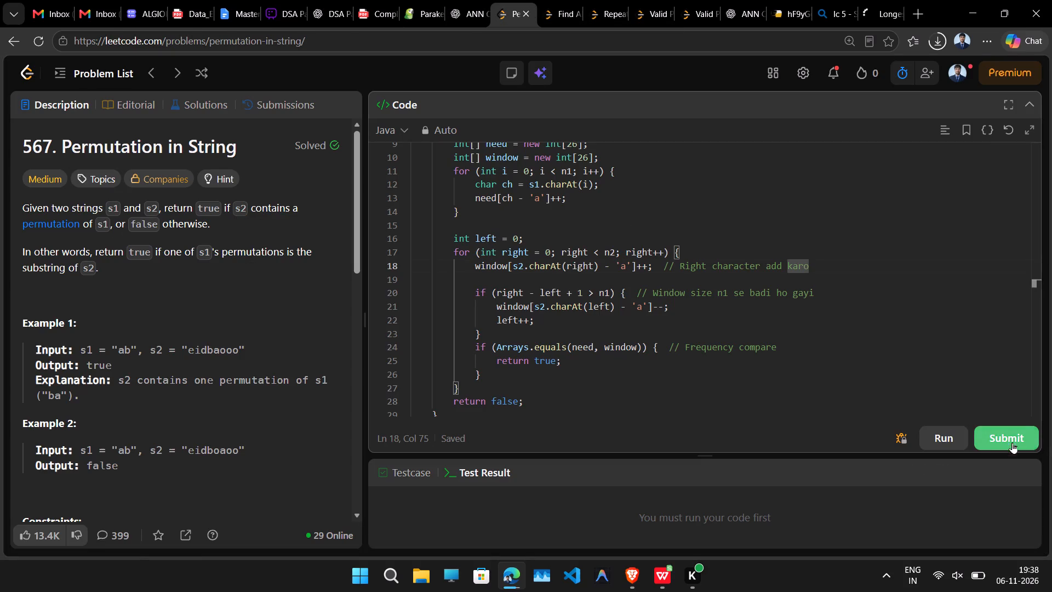
{"action": "left_click", "coordinate": [1012, 435]}
{"action": "scroll", "coordinate": [734, 334], "scroll_direction": "up", "scroll_amount": 1}
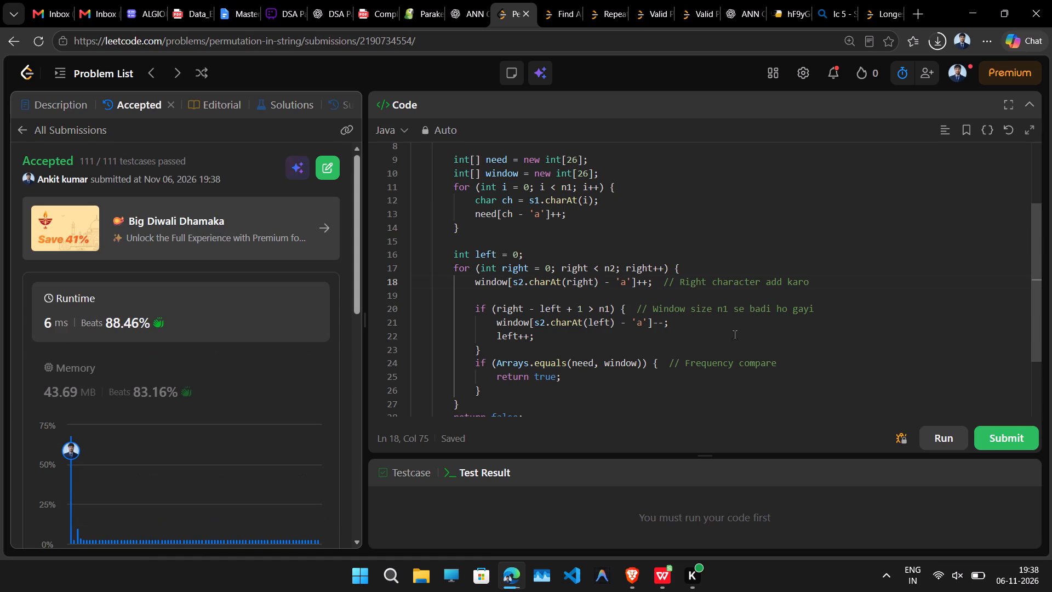
Close the open LeetCode pages for Permutation in String, Find All Anagrams, the Repeated problem, Valid Palindrome and Valid Palindrome II.
{"action": "left_click", "coordinate": [530, 18]}
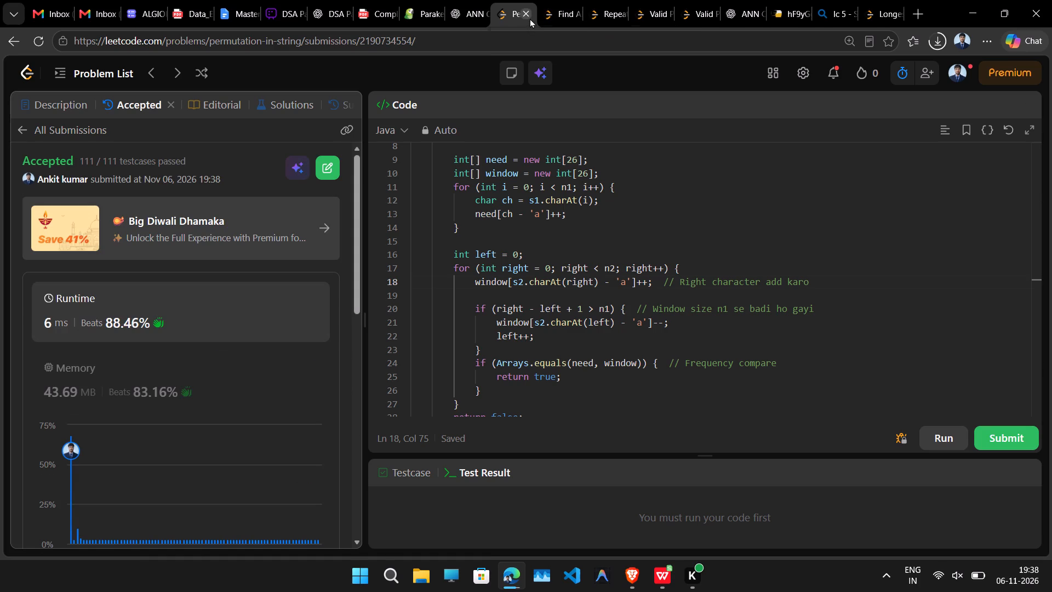
{"action": "left_click", "coordinate": [530, 18]}
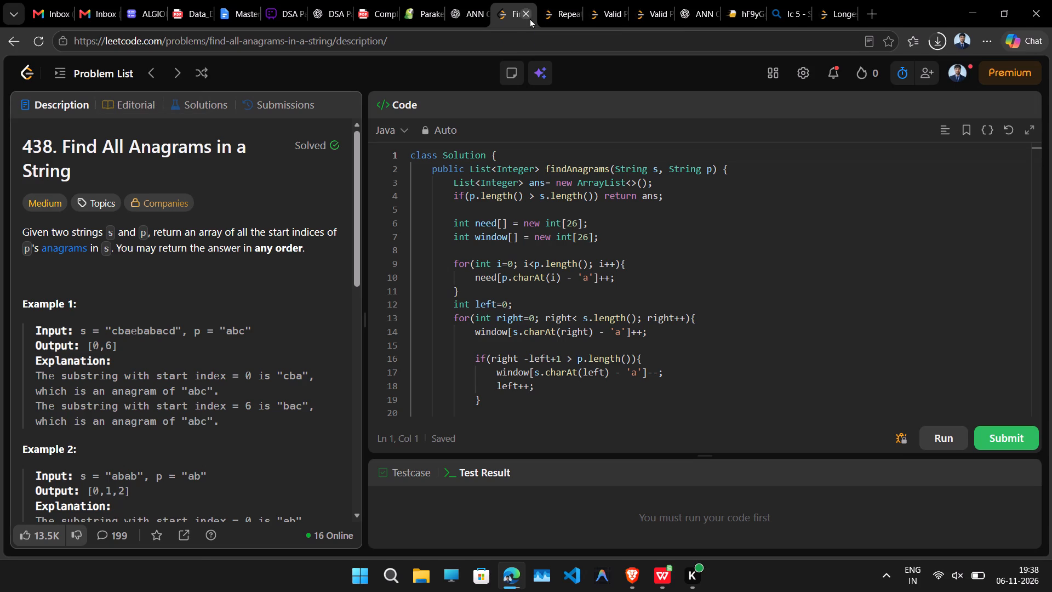
{"action": "left_click", "coordinate": [530, 18]}
{"action": "left_click", "coordinate": [530, 18]}
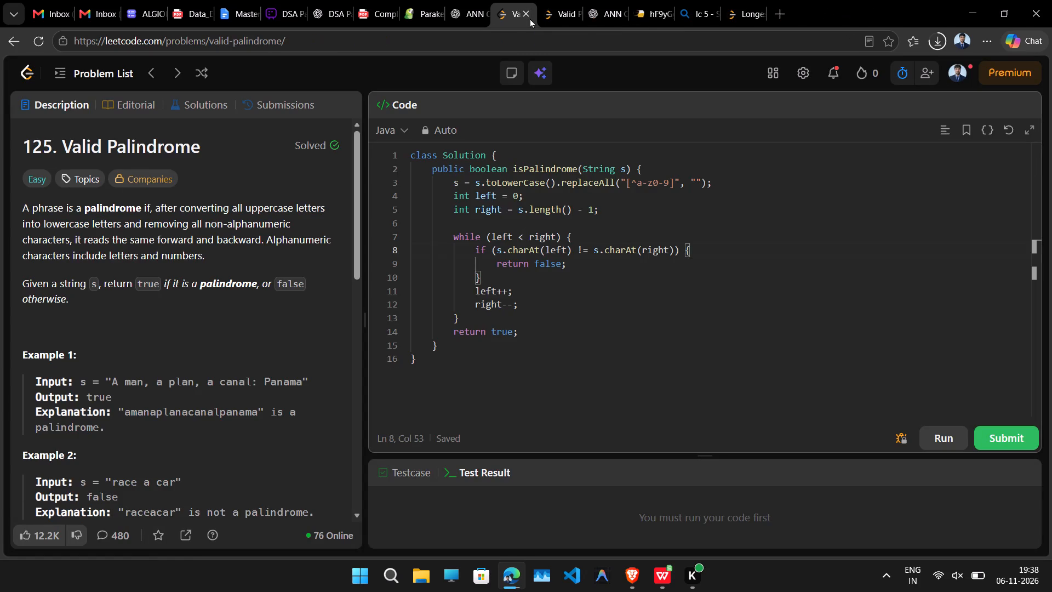
{"action": "left_click", "coordinate": [530, 18]}
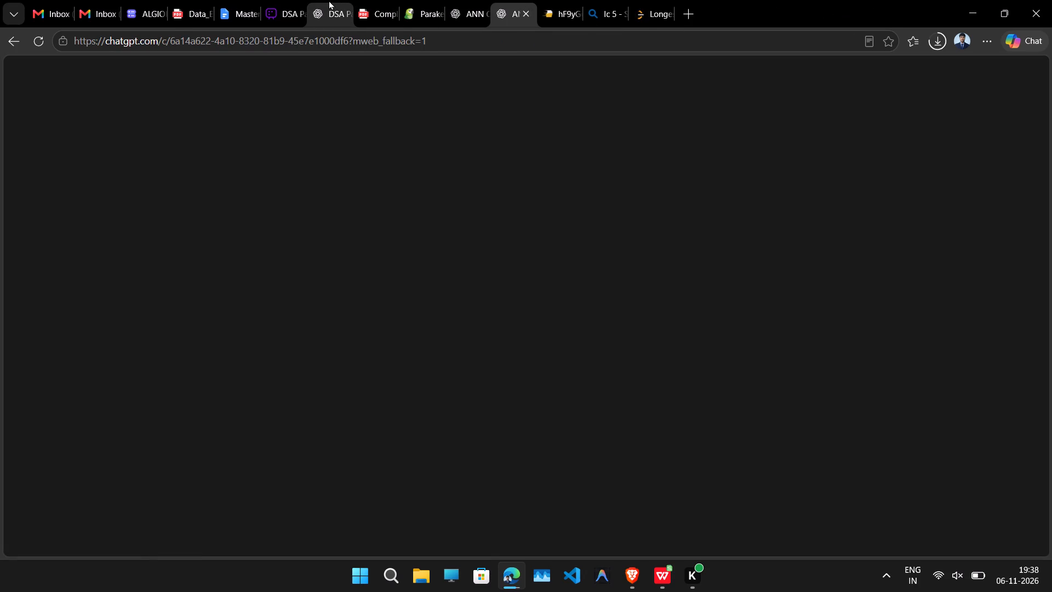
Check the DSA pattern chat, search the web for "lc 647" and open the LeetCode Palindromic Substrings problem.
{"action": "left_click", "coordinate": [329, 0]}
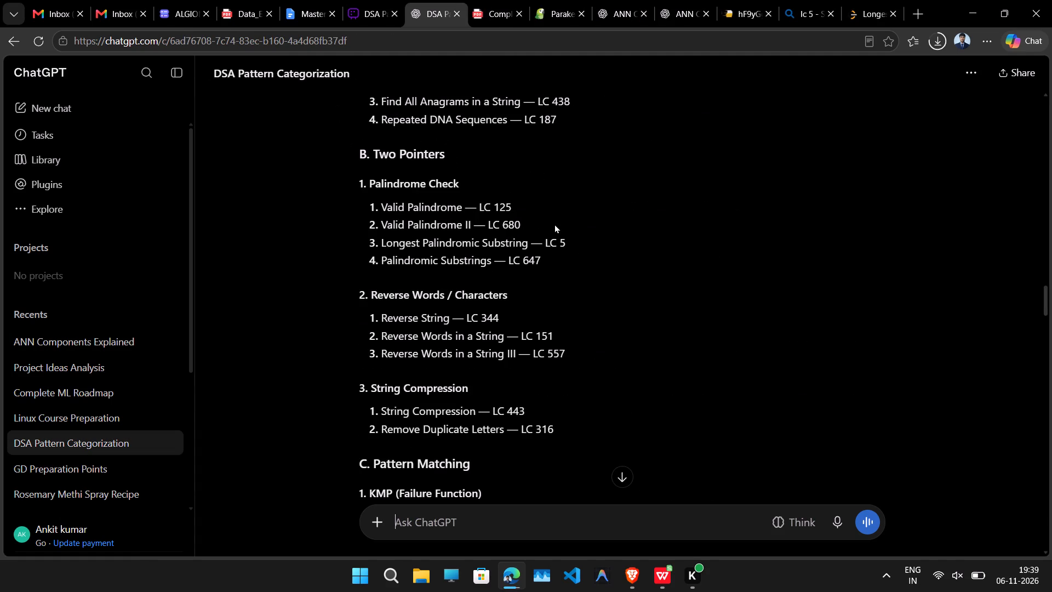
{"action": "left_click", "coordinate": [811, 0]}
{"action": "scroll", "coordinate": [395, 155], "scroll_direction": "up", "scroll_amount": 5}
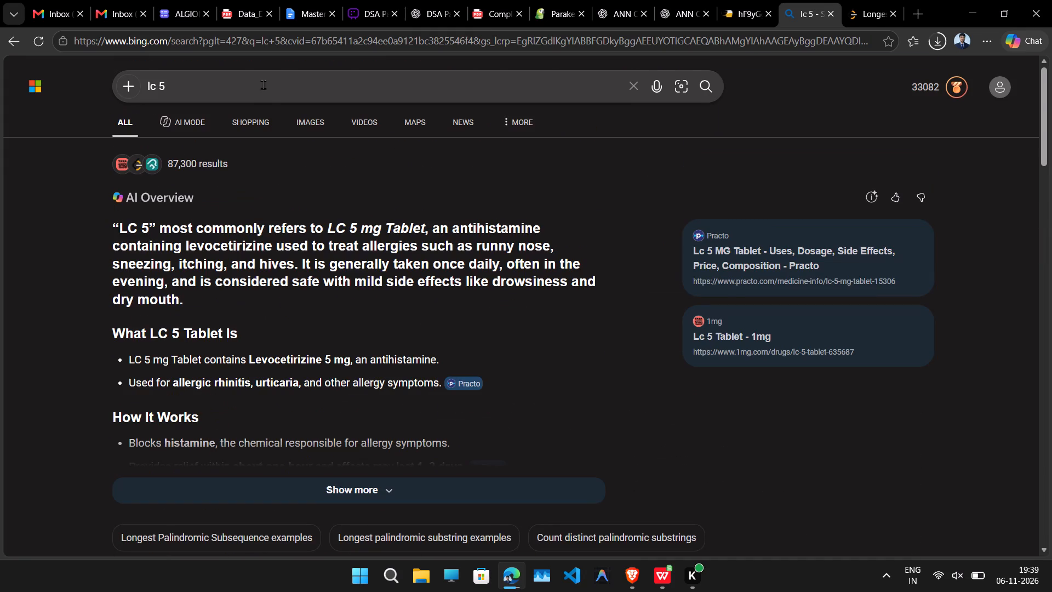
{"action": "left_click", "coordinate": [256, 86]}
{"action": "key", "text": "BackSpace"}
{"action": "type", "text": "67"}
{"action": "key", "text": "BackSpace"}
{"action": "type", "text": "47"}
{"action": "key", "text": "Return"}
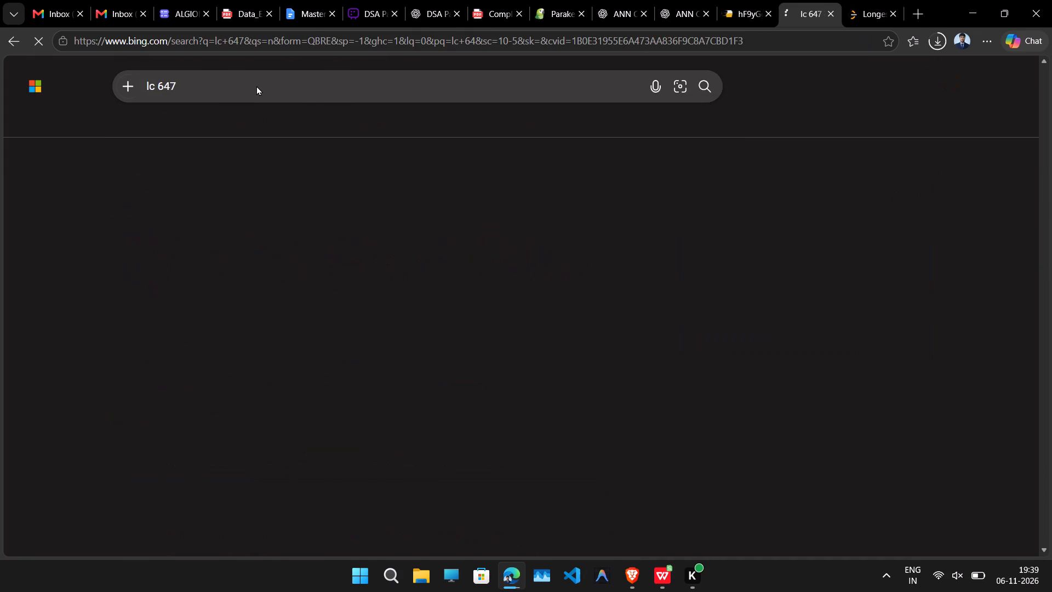
{"action": "left_click", "coordinate": [206, 217]}
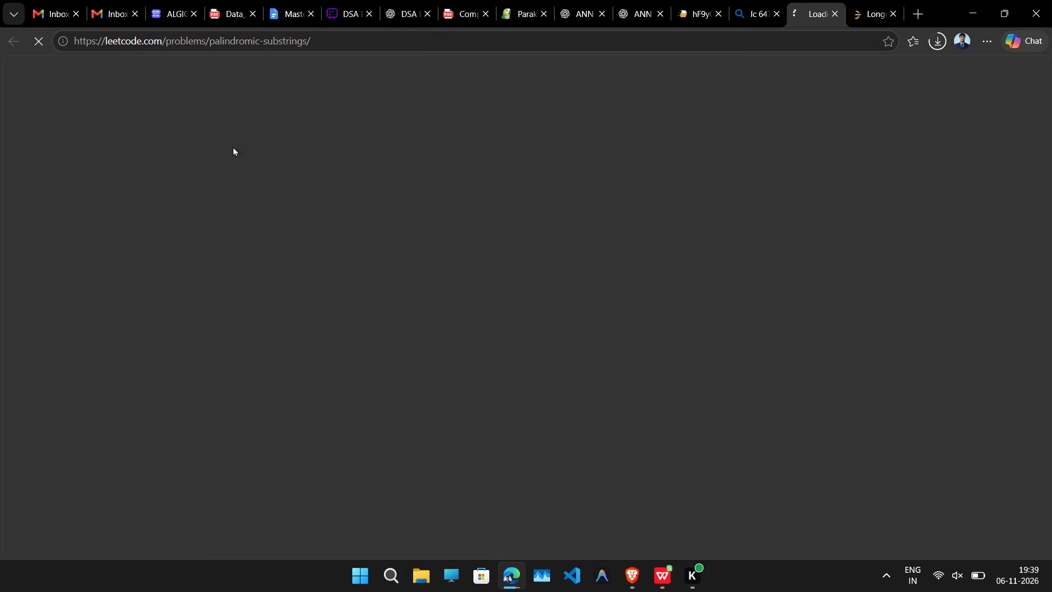
Check the Reverse Words / Characters list in the DSA chat, search for "lc 344" and open LeetCode's Reverse String problem.
{"action": "left_click", "coordinate": [409, 0]}
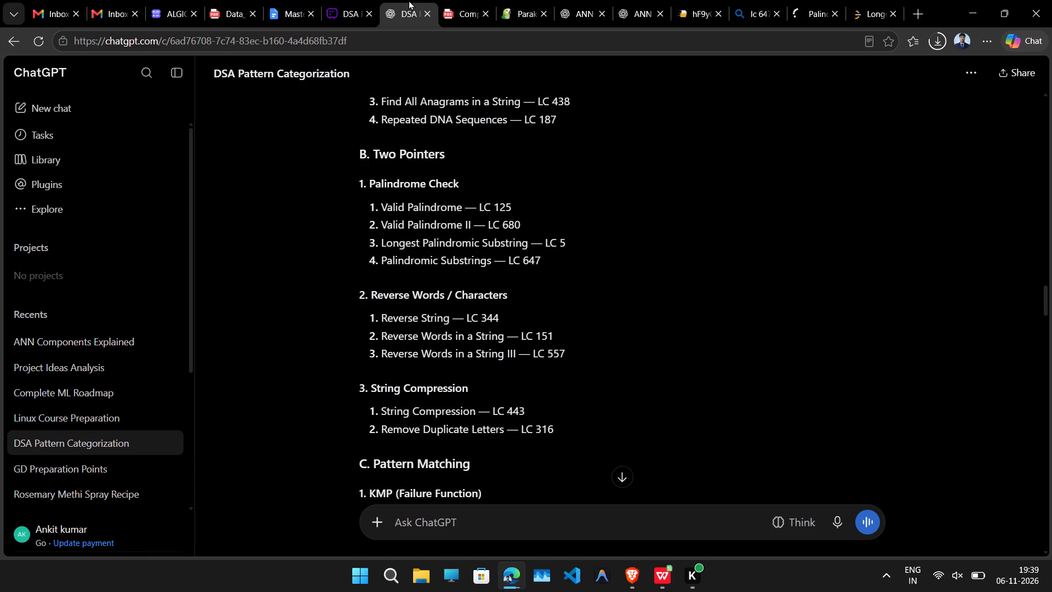
{"action": "scroll", "coordinate": [604, 171], "scroll_direction": "down", "scroll_amount": 1}
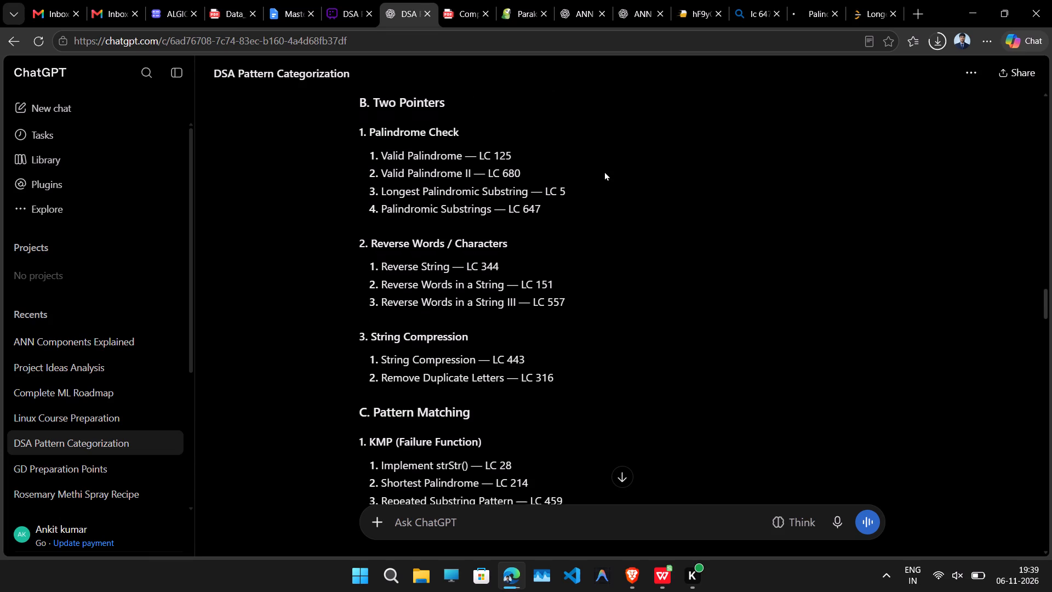
{"action": "scroll", "coordinate": [604, 171], "scroll_direction": "down", "scroll_amount": 1}
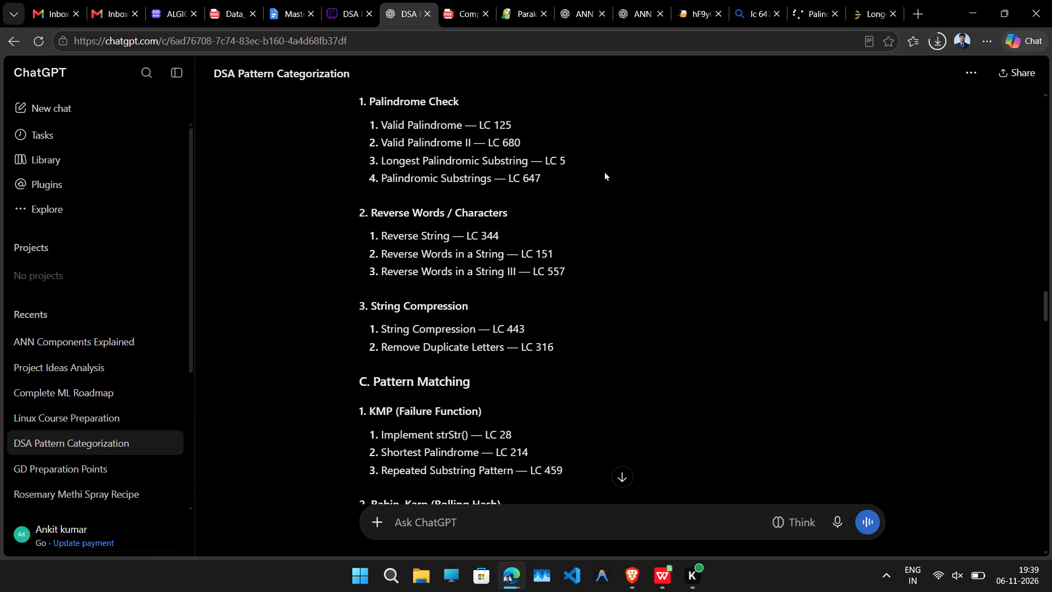
{"action": "left_click", "coordinate": [761, 0]}
{"action": "left_click", "coordinate": [298, 98]}
{"action": "key", "text": "BackSpace"}
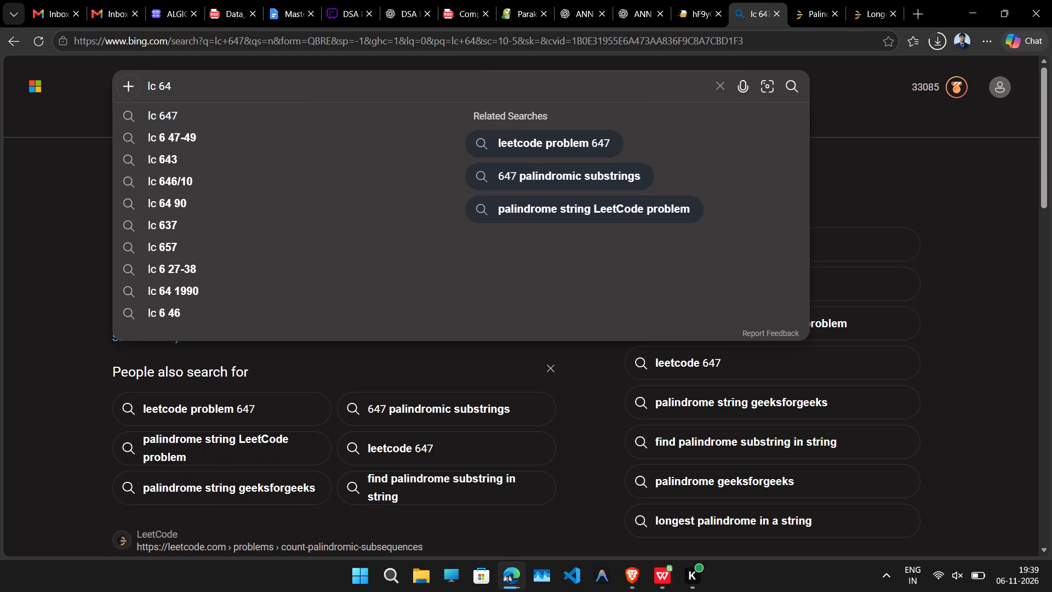
{"action": "key", "text": "BackSpace"}
{"action": "key", "text": "BackSpace"}
{"action": "type", "text": "344"}
{"action": "key", "text": "Return"}
{"action": "scroll", "coordinate": [237, 299], "scroll_direction": "down", "scroll_amount": 2}
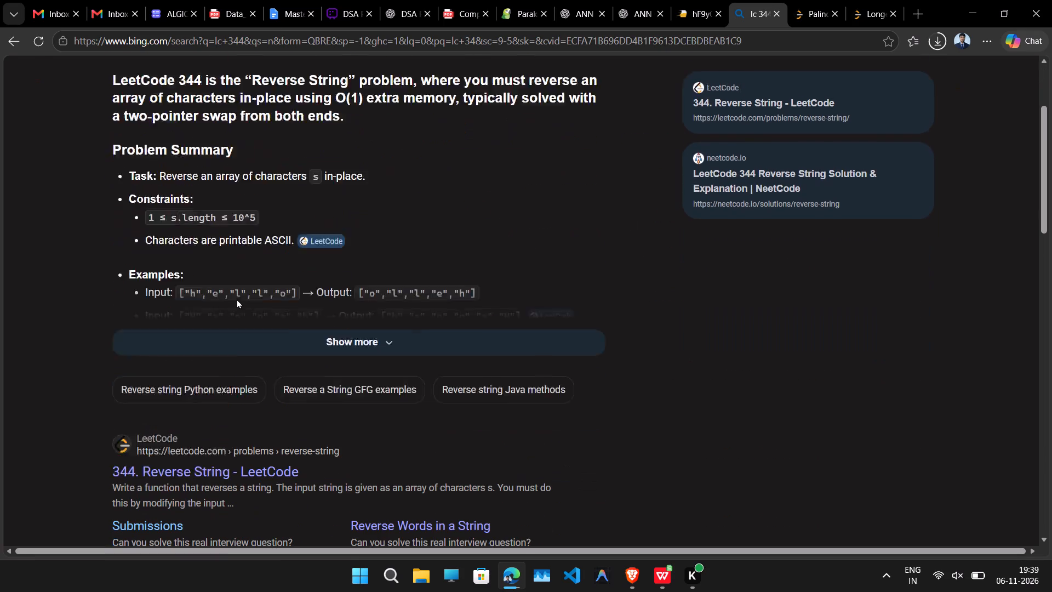
{"action": "scroll", "coordinate": [237, 299], "scroll_direction": "down", "scroll_amount": 1}
{"action": "left_click", "coordinate": [201, 376]}
Search the web for "lc 151" and open the LeetCode Reverse Words in a String problem.
{"action": "left_click", "coordinate": [742, 0]}
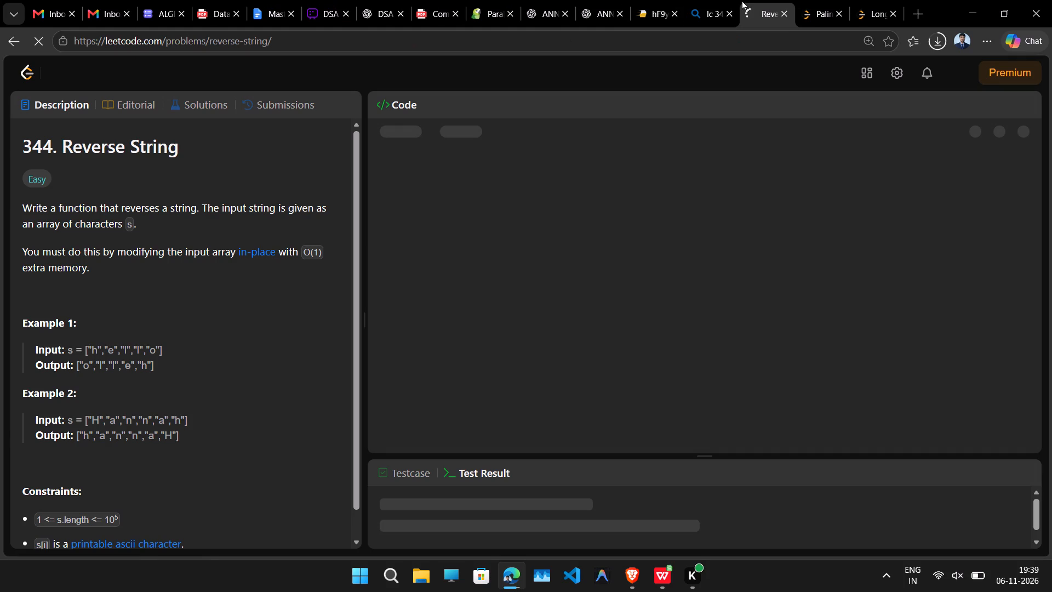
{"action": "left_click", "coordinate": [724, 2]}
{"action": "scroll", "coordinate": [434, 281], "scroll_direction": "up", "scroll_amount": 3}
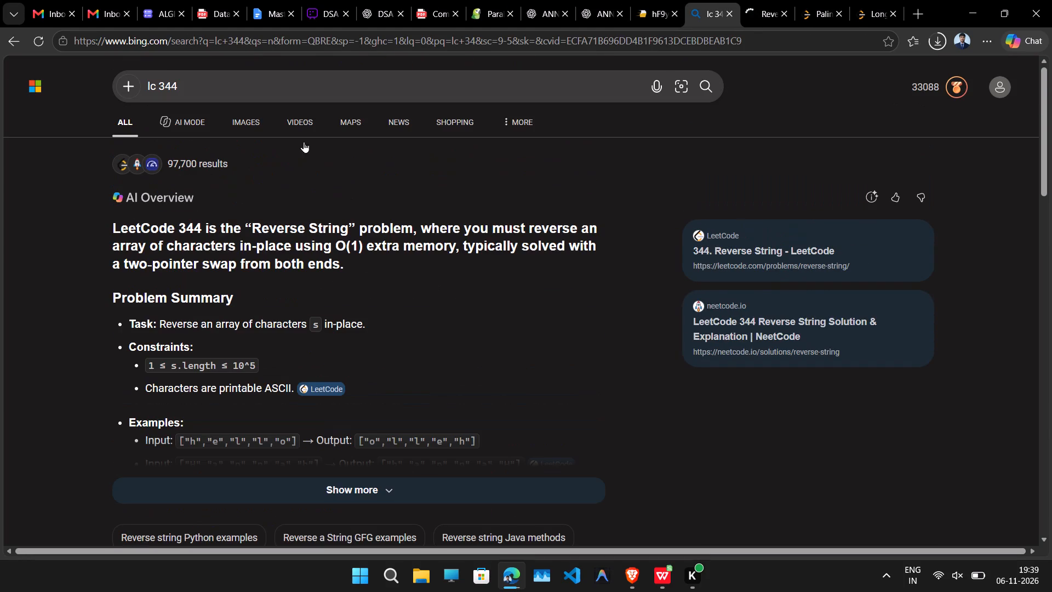
{"action": "left_click", "coordinate": [274, 86]}
{"action": "key", "text": "BackSpace"}
{"action": "key", "text": "BackSpace"}
{"action": "key", "text": "BackSpace"}
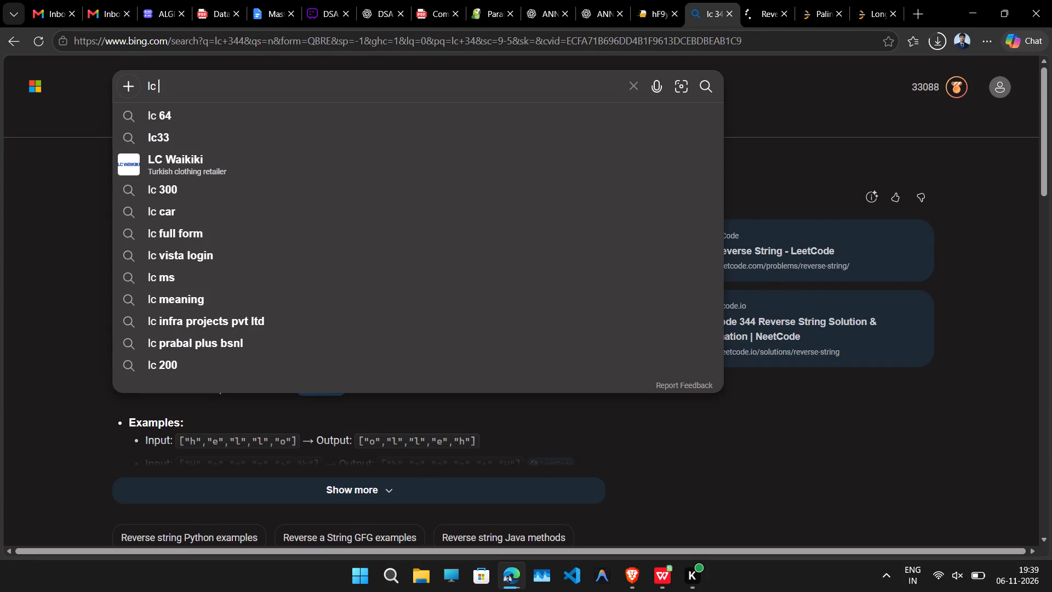
{"action": "type", "text": "151"}
{"action": "key", "text": "Return"}
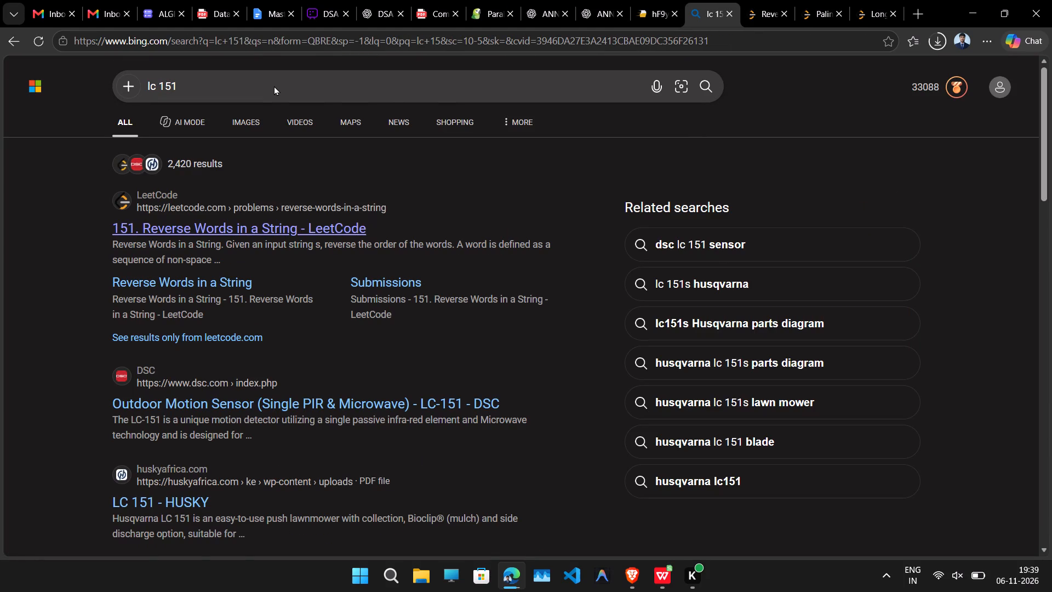
{"action": "left_click", "coordinate": [200, 227]}
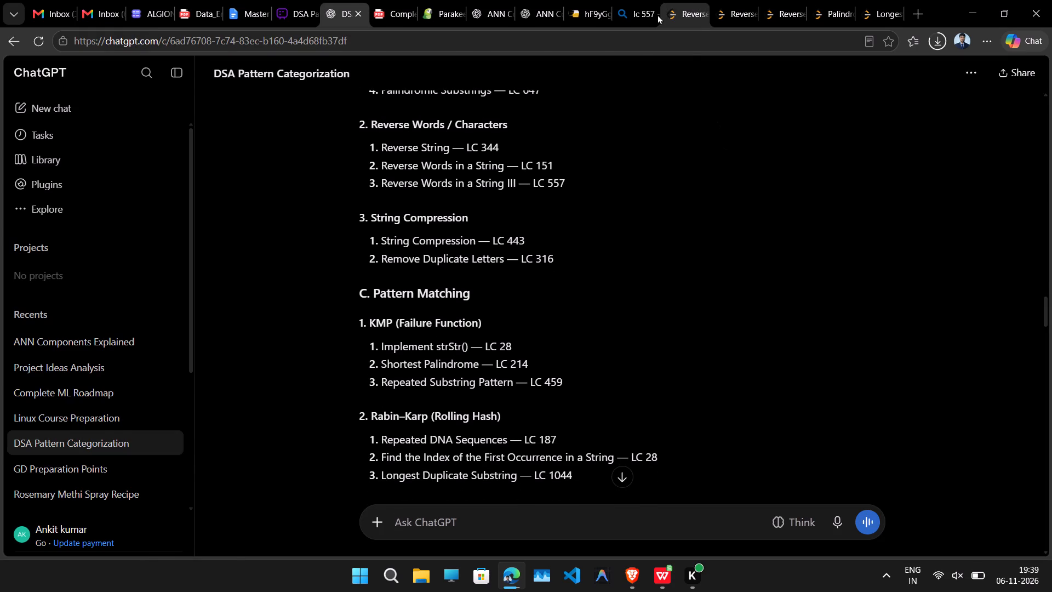
{"action": "left_click", "coordinate": [639, 0]}
{"action": "left_click", "coordinate": [299, 76]}
{"action": "key", "text": "BackSpace"}
{"action": "key", "text": "BackSpace"}
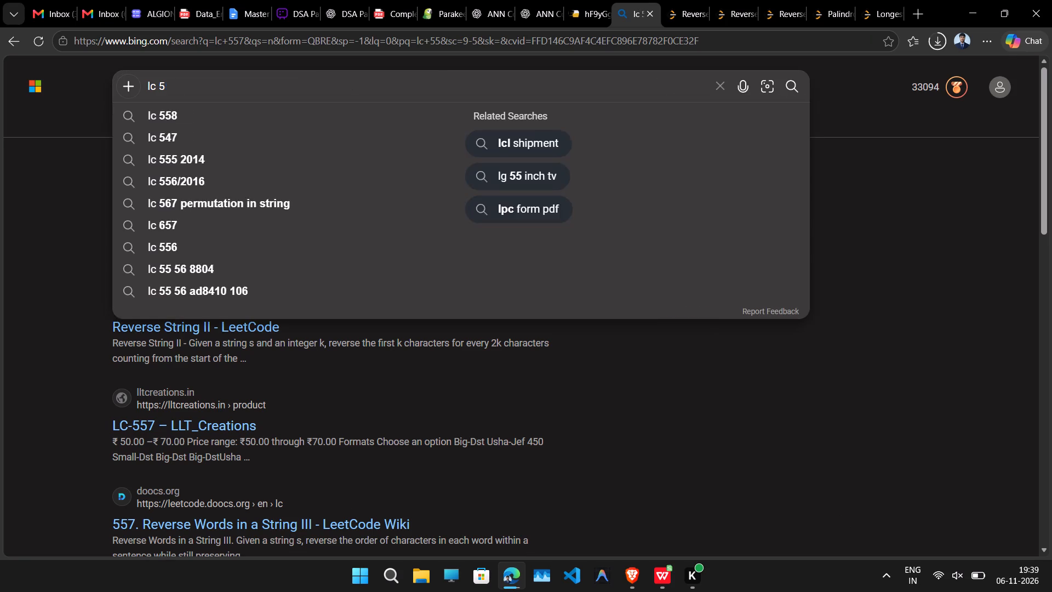
{"action": "key", "text": "BackSpace"}
{"action": "type", "text": "443"}
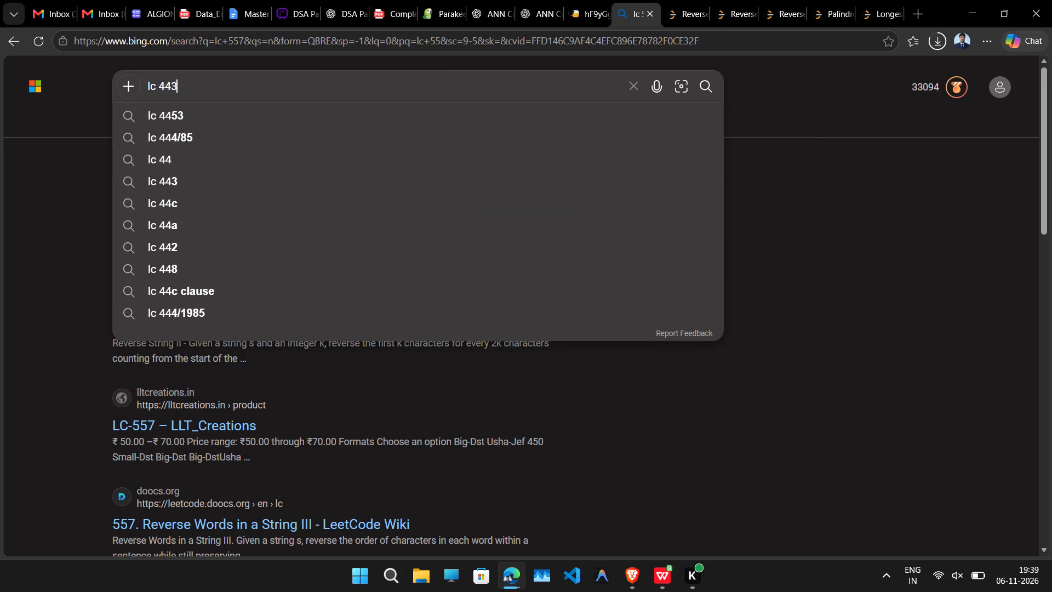
{"action": "key", "text": "Return"}
{"action": "left_click", "coordinate": [231, 230]}
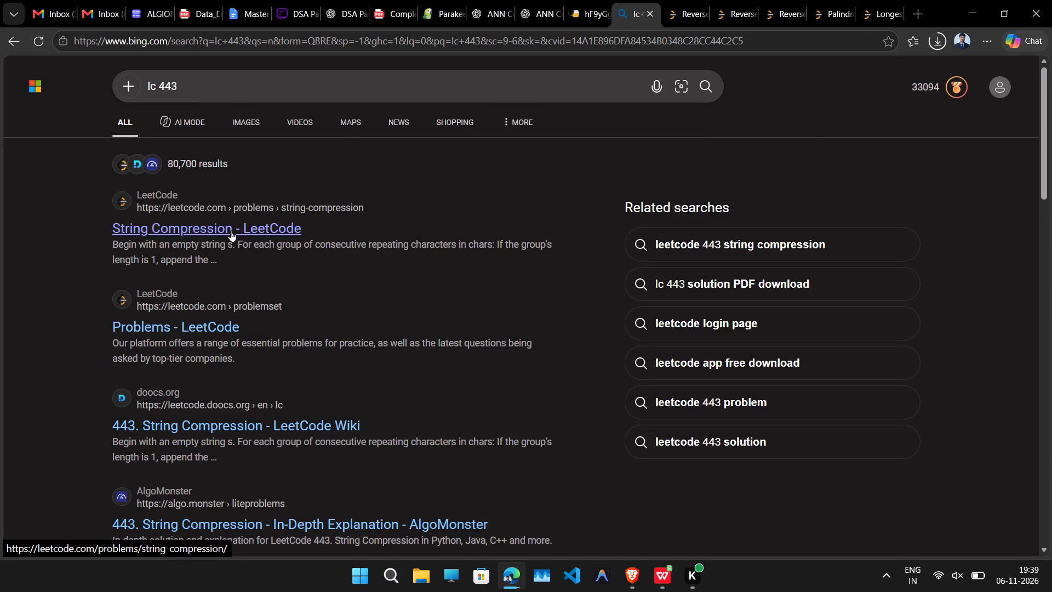
Search the web for "lc 316" and open the LeetCode Remove Duplicate Letters problem.
{"action": "left_click", "coordinate": [621, 0]}
{"action": "left_click", "coordinate": [328, 96]}
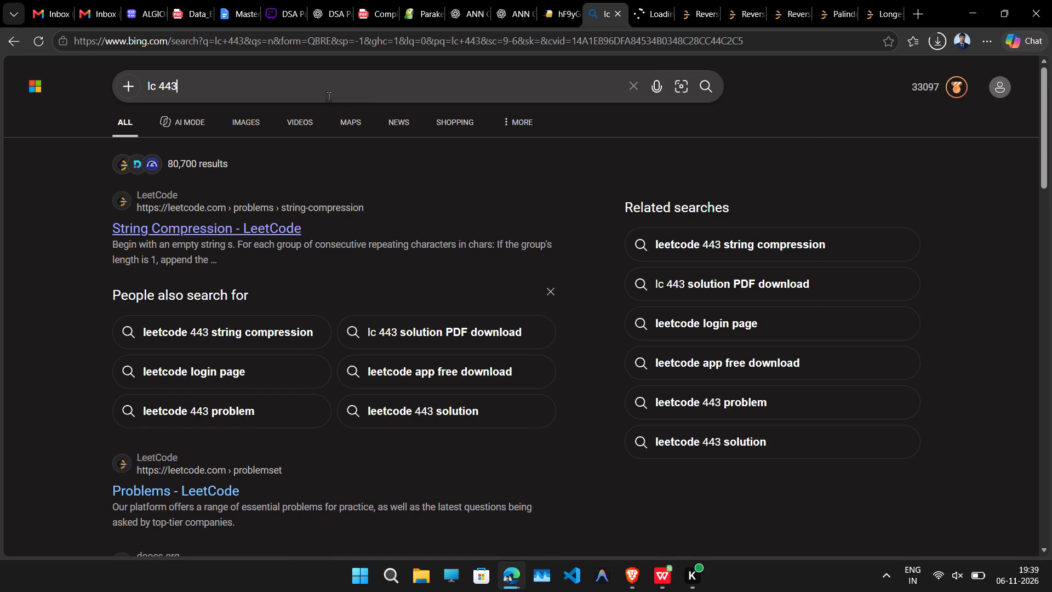
{"action": "key", "text": "BackSpace"}
{"action": "key", "text": "BackSpace"}
{"action": "key", "text": "BackSpace"}
{"action": "type", "text": "316"}
{"action": "key", "text": "Return"}
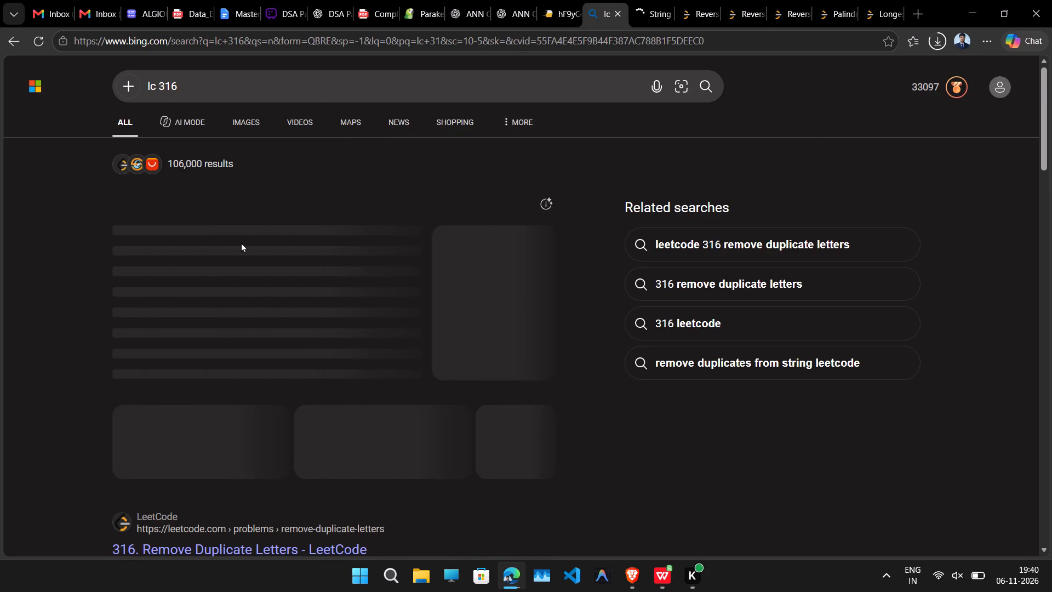
{"action": "scroll", "coordinate": [241, 242], "scroll_direction": "down", "scroll_amount": 3}
{"action": "left_click", "coordinate": [223, 313]}
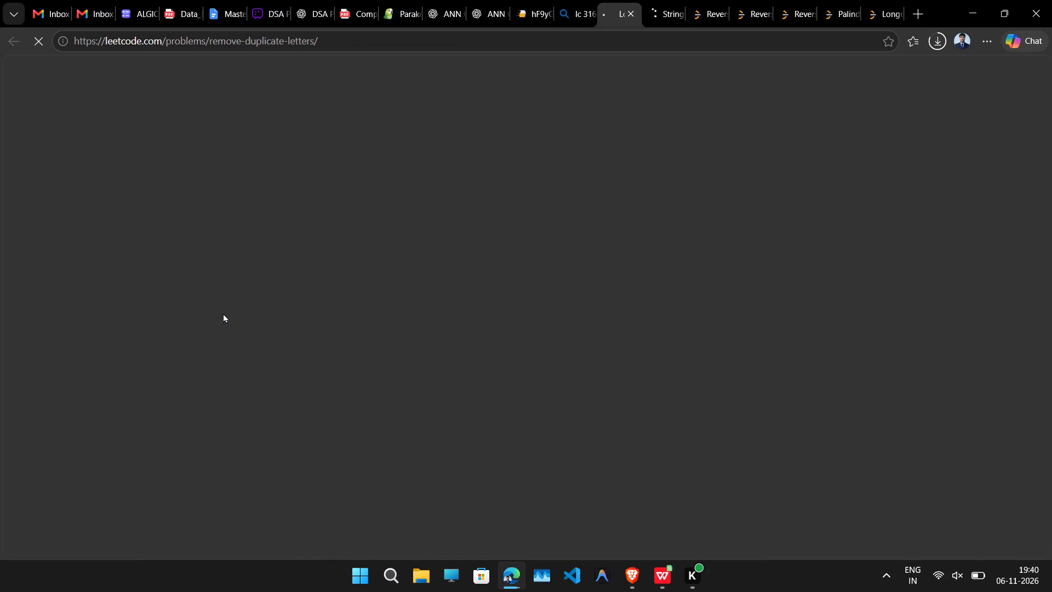
Copy the web address of LeetCode's Longest Palindromic Substring problem and switch to the DSA pattern spreadsheet in WPS Office.
{"action": "left_click", "coordinate": [876, 1]}
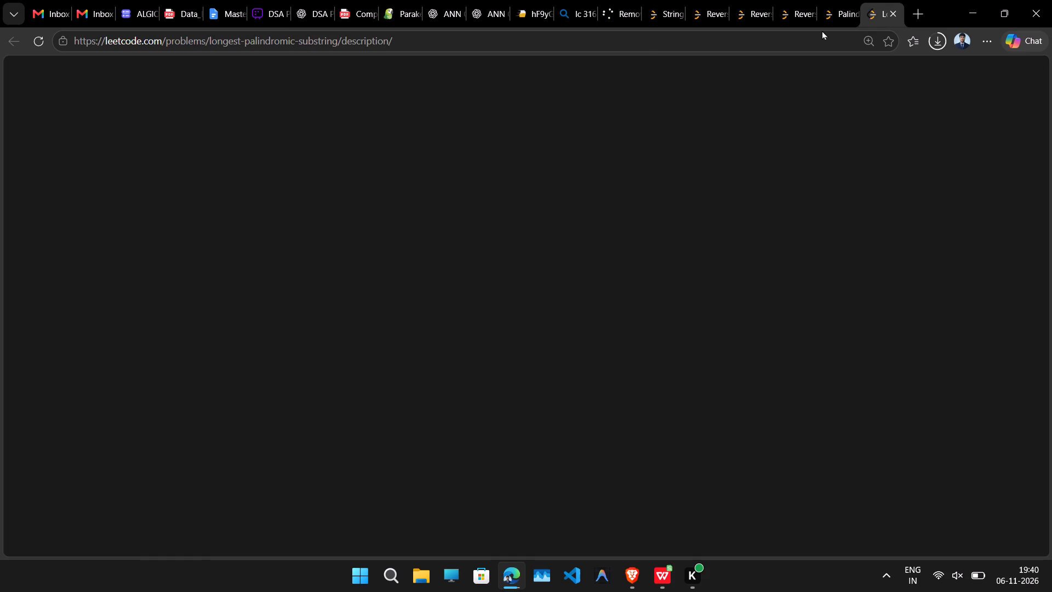
{"action": "left_click", "coordinate": [796, 43]}
{"action": "key", "text": "ctrl+c"}
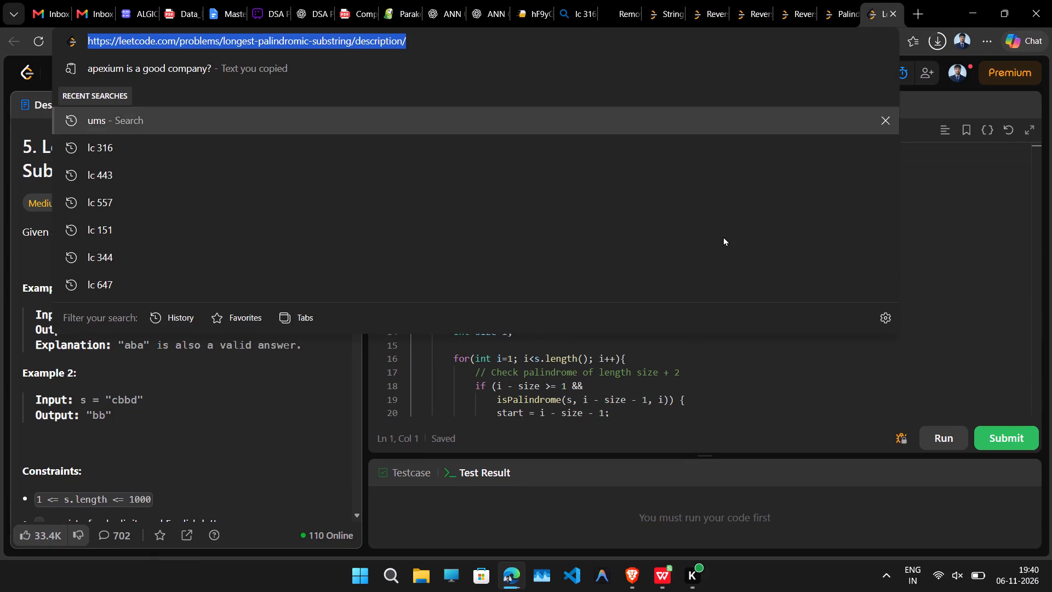
{"action": "left_click", "coordinate": [668, 571]}
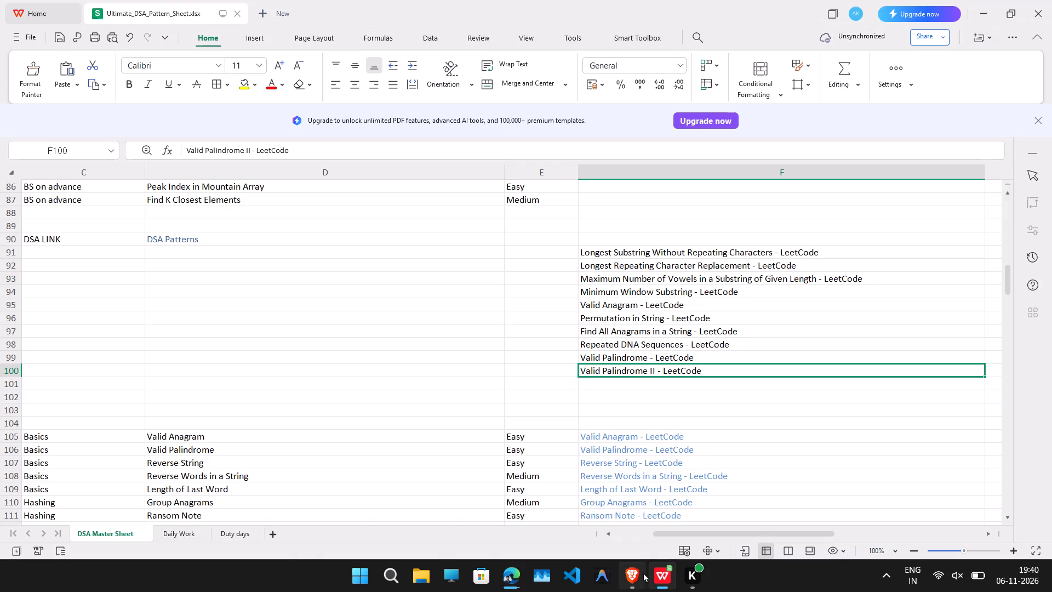
Close the open Brave browser window.
{"action": "left_click", "coordinate": [693, 453]}
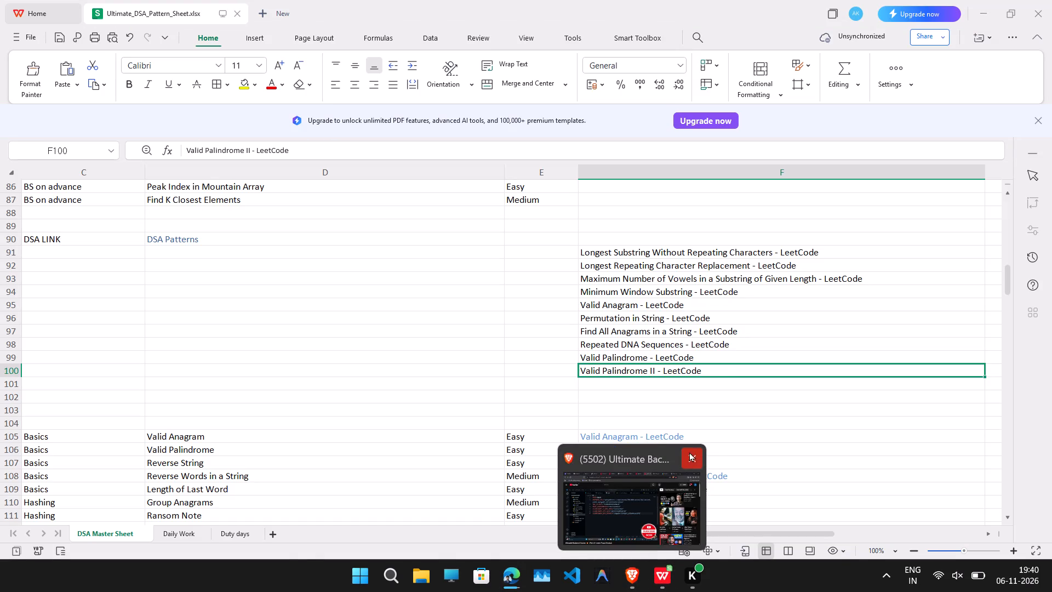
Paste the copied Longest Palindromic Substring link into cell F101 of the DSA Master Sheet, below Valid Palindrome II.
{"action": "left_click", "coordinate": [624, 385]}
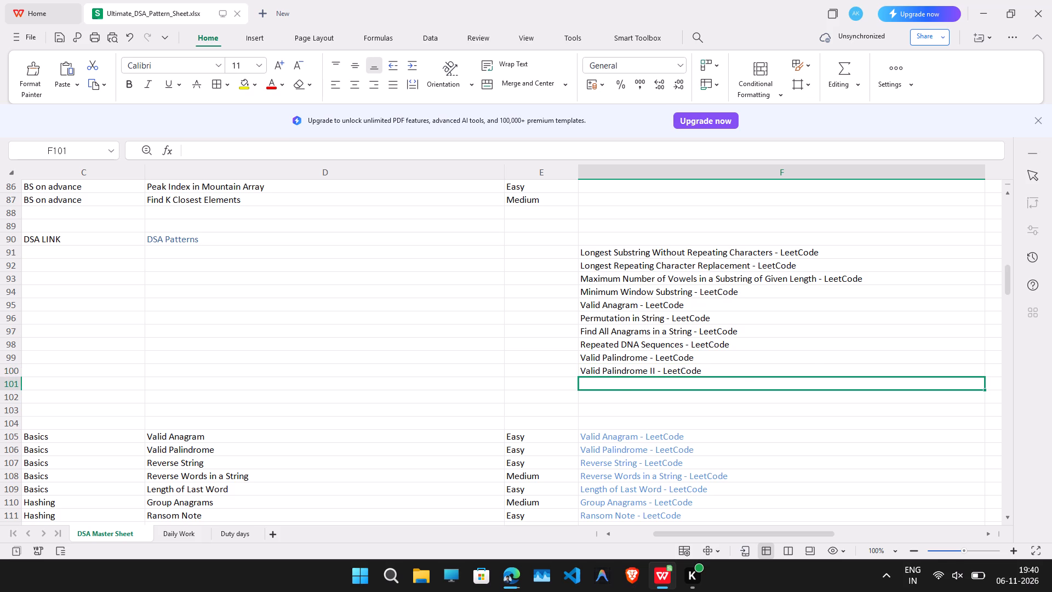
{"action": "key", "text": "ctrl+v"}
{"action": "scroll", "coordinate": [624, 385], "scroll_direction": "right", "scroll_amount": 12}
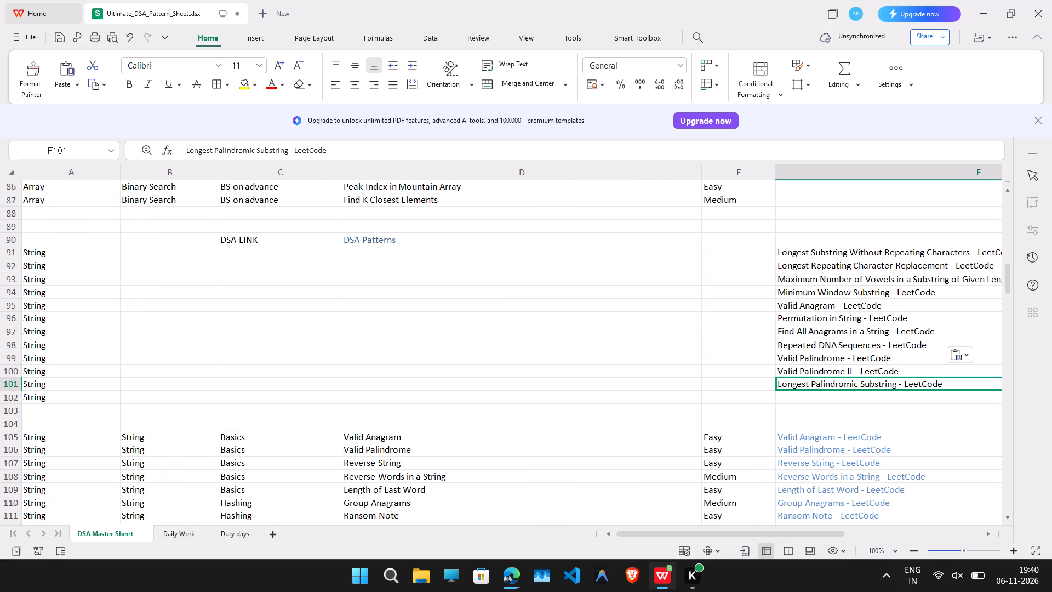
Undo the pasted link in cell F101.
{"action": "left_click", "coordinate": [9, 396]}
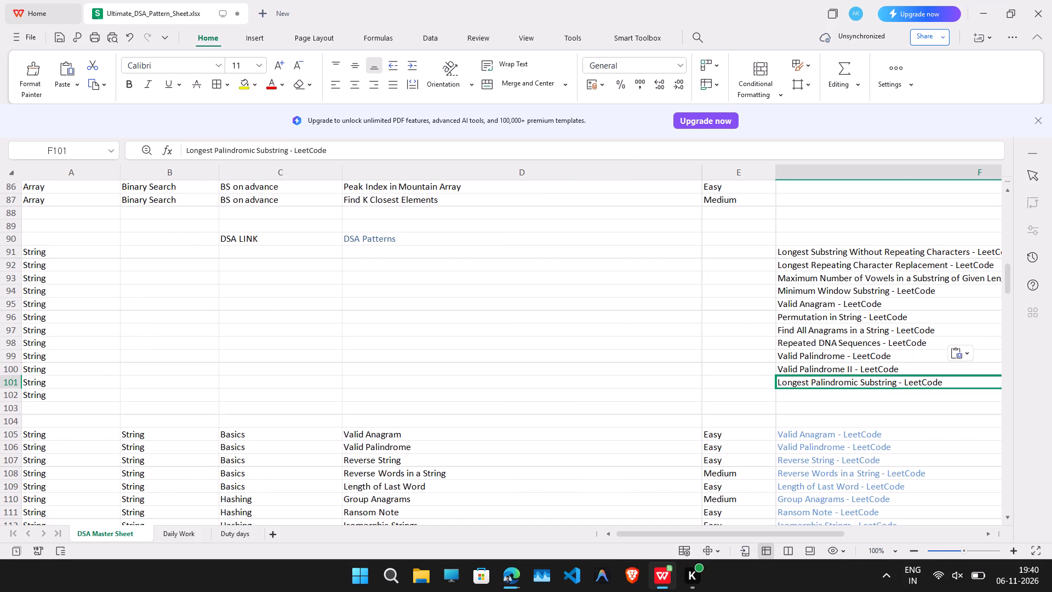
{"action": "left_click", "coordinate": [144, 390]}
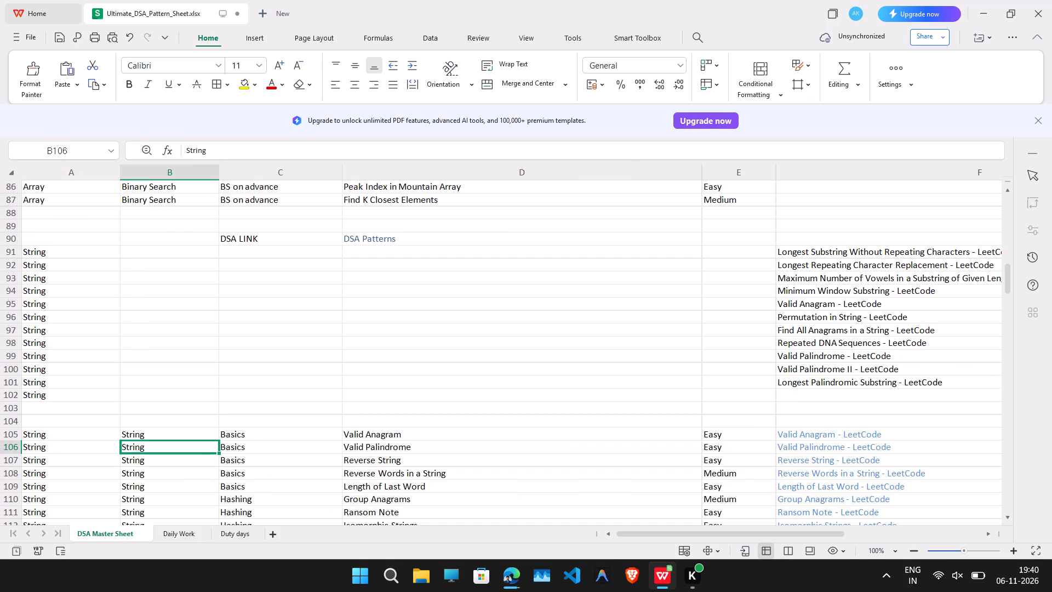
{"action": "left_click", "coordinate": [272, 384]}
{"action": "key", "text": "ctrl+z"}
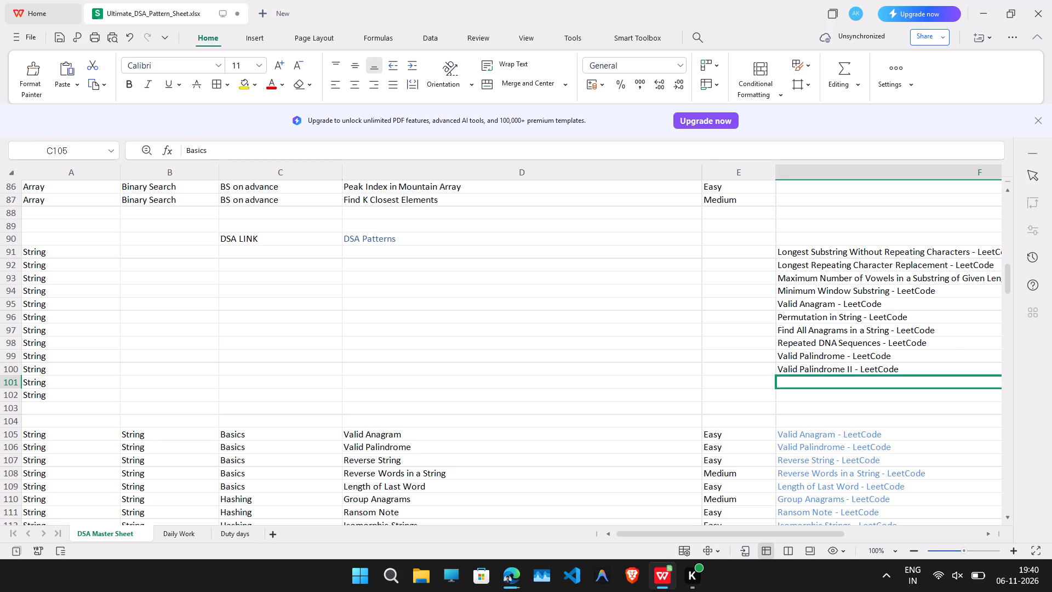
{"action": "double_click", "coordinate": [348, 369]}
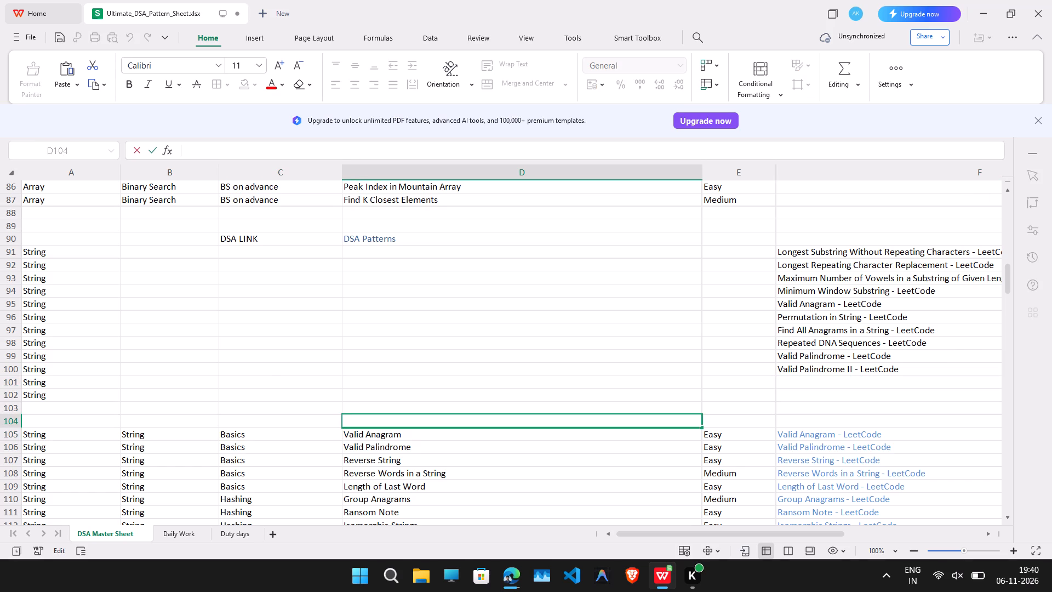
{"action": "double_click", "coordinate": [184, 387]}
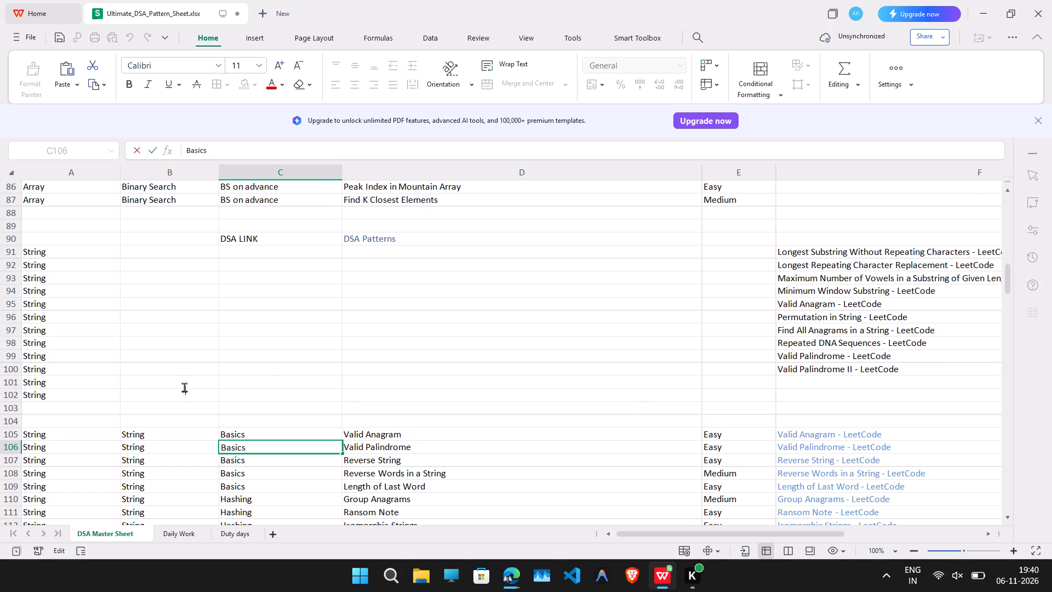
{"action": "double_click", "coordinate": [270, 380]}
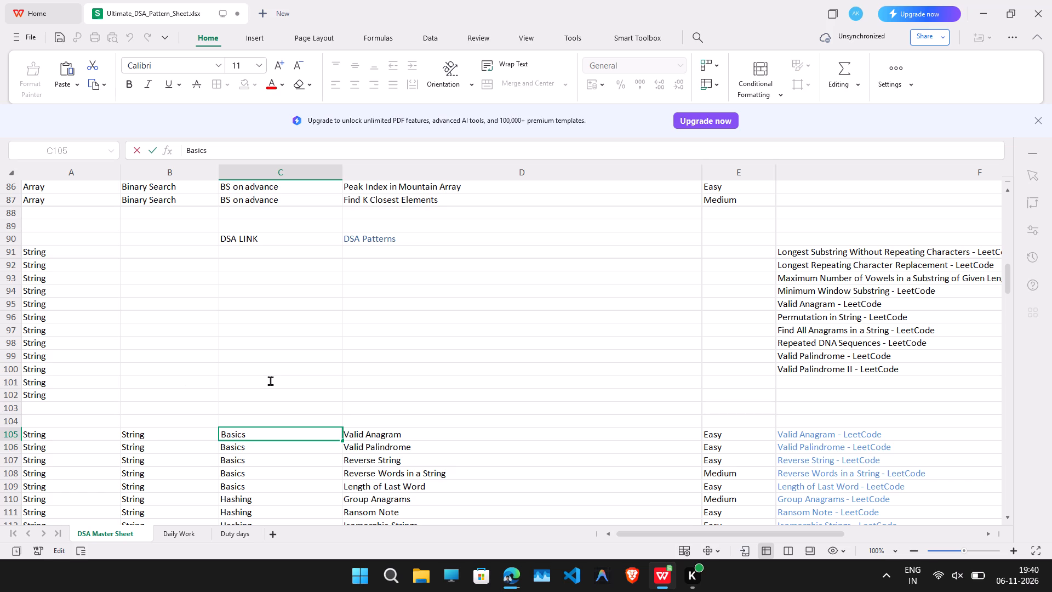
Close the DSA pattern spreadsheet without saving its changes.
{"action": "left_click", "coordinate": [1051, 0]}
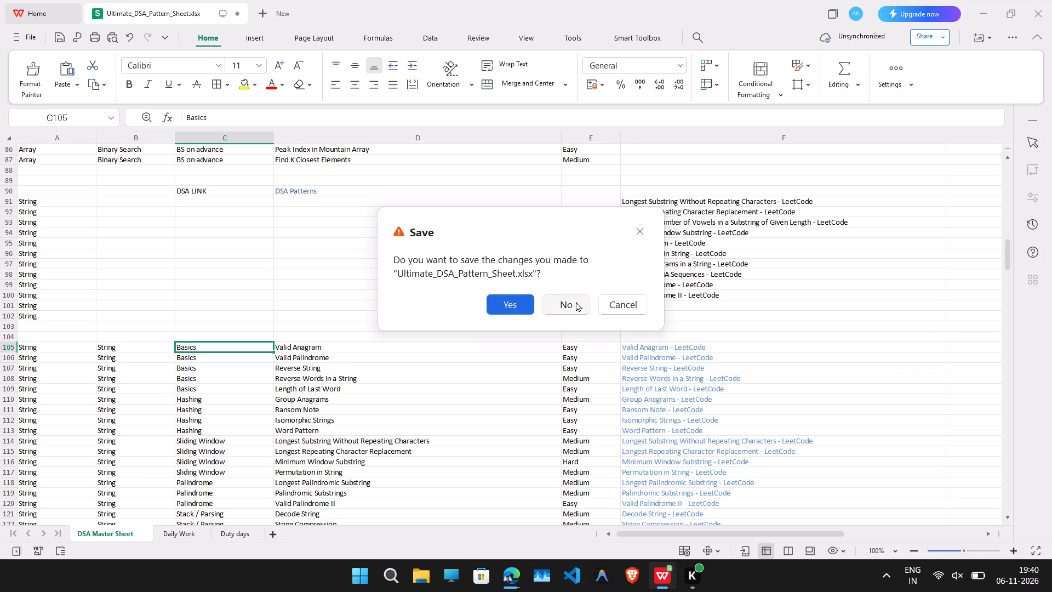
{"action": "left_click", "coordinate": [576, 301]}
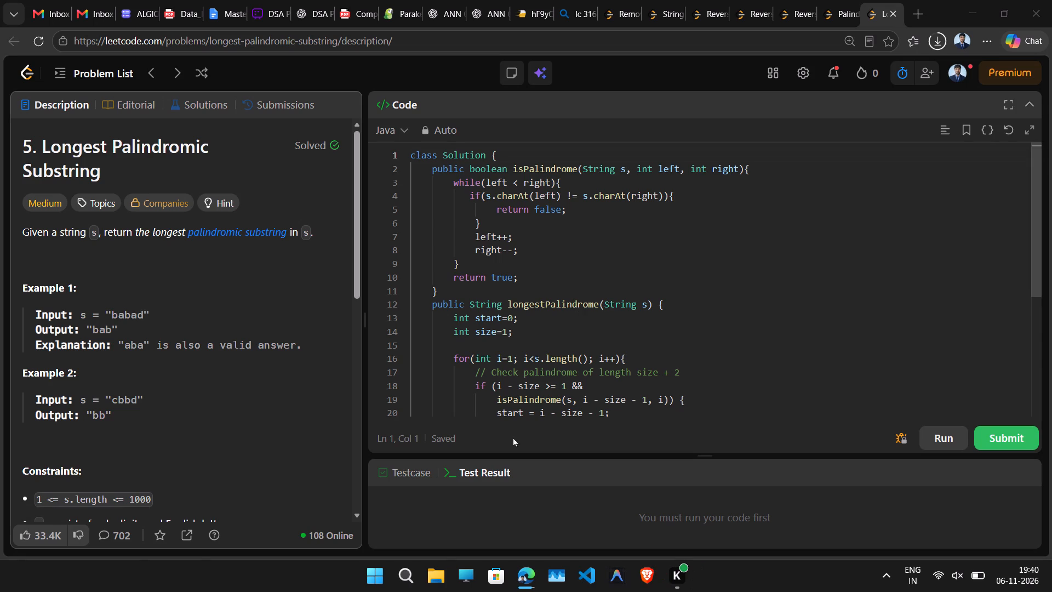
Search the computer for "ulti" and reopen Ultimate_DSA_Pattern_Sheet.xlsx in WPS Office.
{"action": "left_click", "coordinate": [407, 571]}
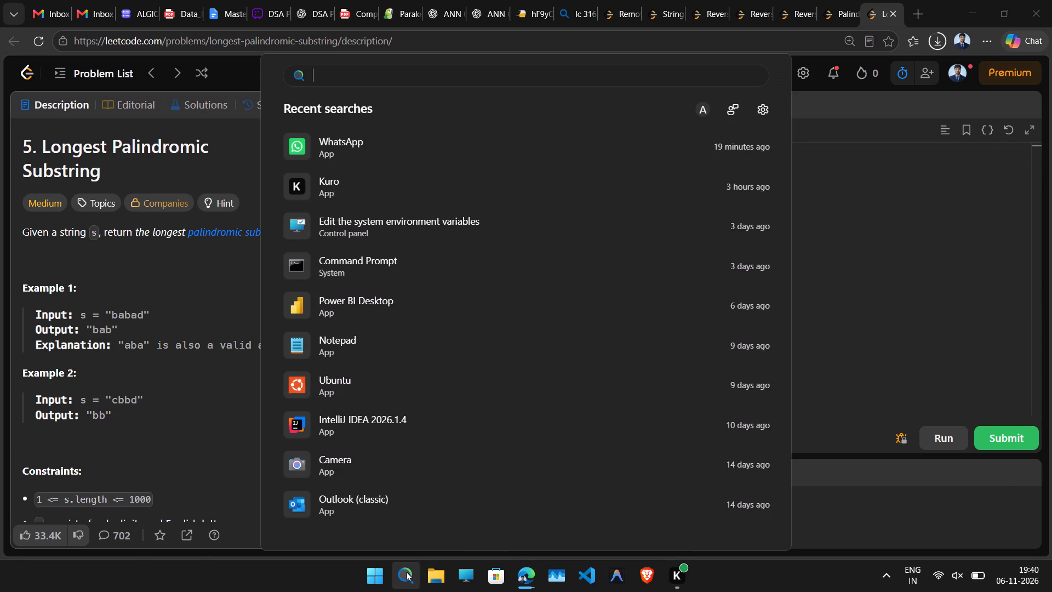
{"action": "type", "text": "ulm"}
{"action": "key", "text": "BackSpace"}
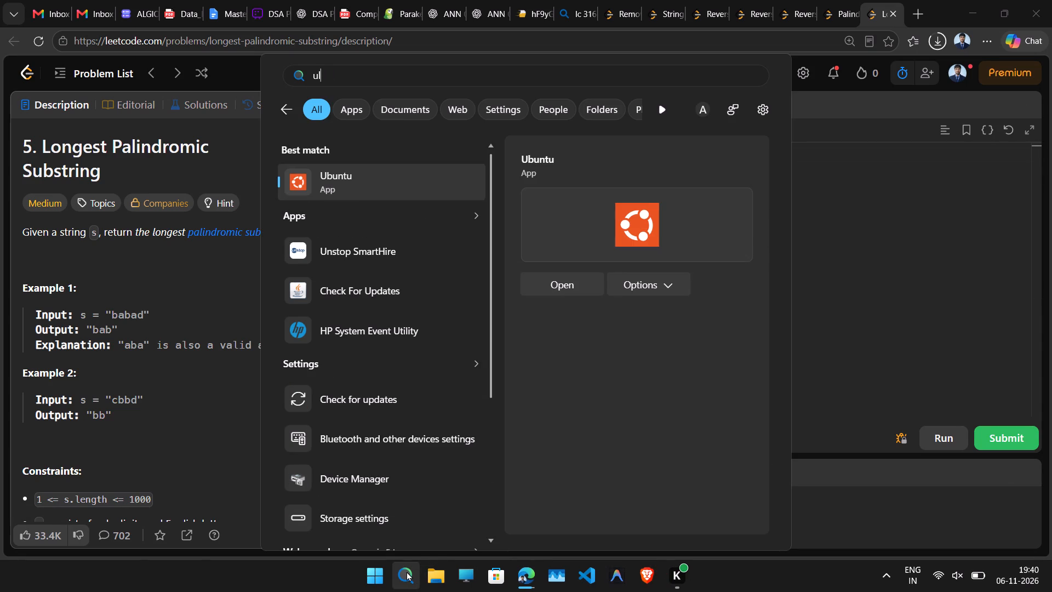
{"action": "type", "text": "ti"}
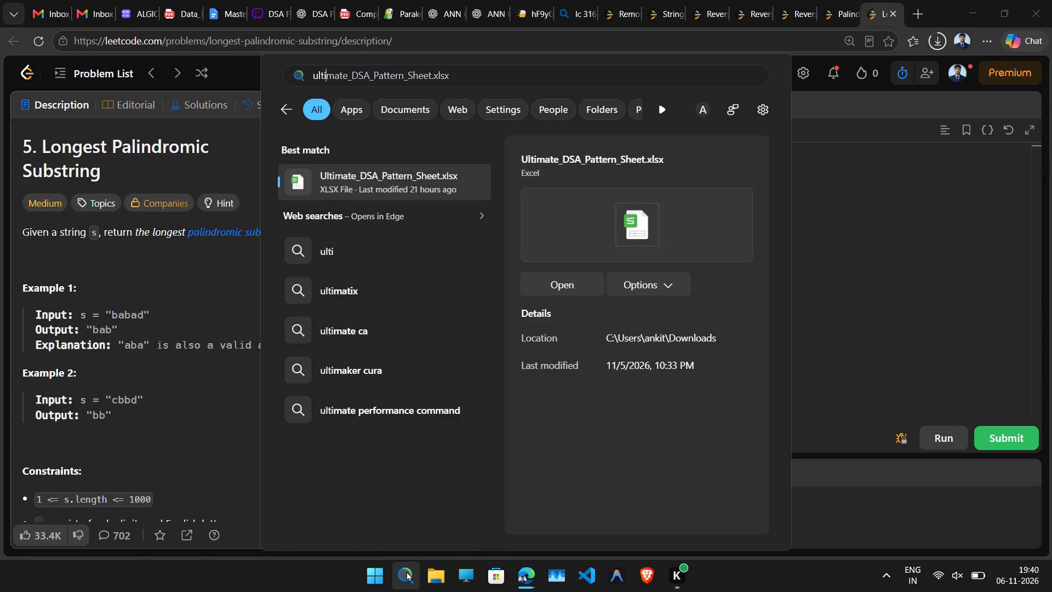
{"action": "key", "text": "Return"}
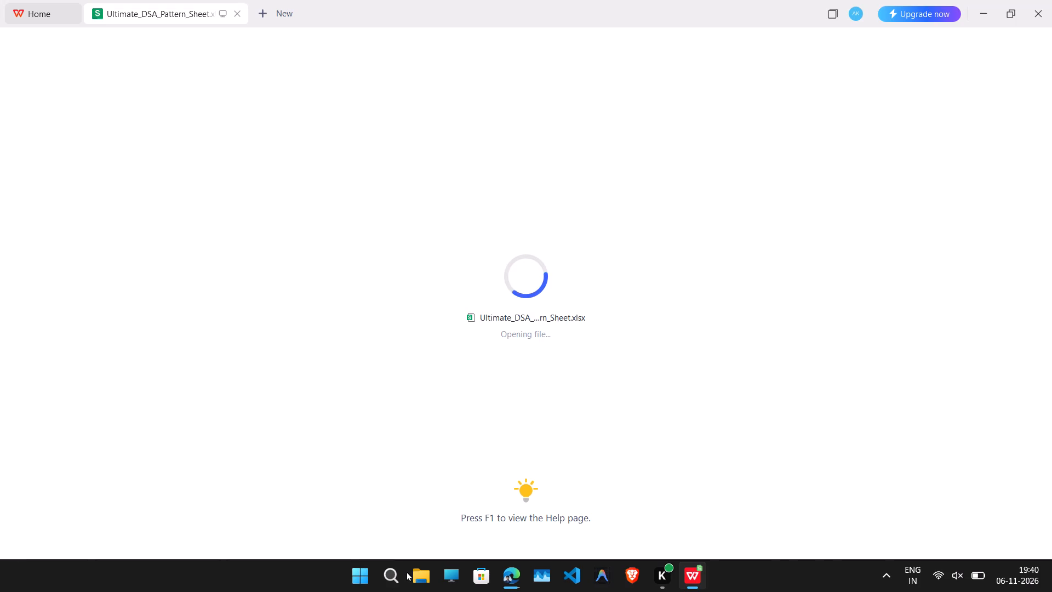
Insert 10 blank rows below row 102 of the DSA Master Sheet.
{"action": "scroll", "coordinate": [519, 374], "scroll_direction": "right", "scroll_amount": 7}
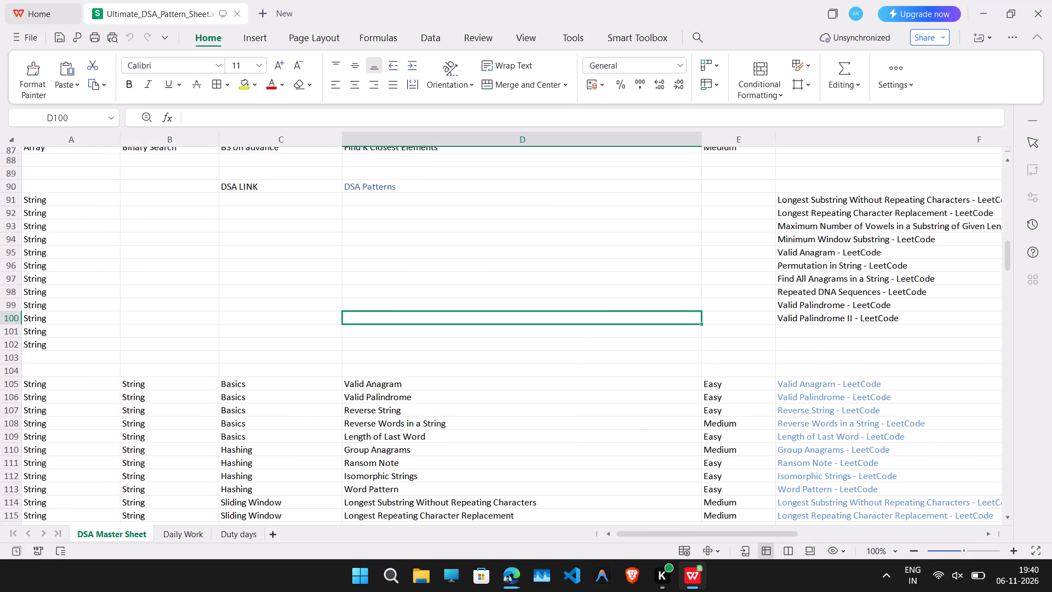
{"action": "scroll", "coordinate": [519, 374], "scroll_direction": "right", "scroll_amount": 3}
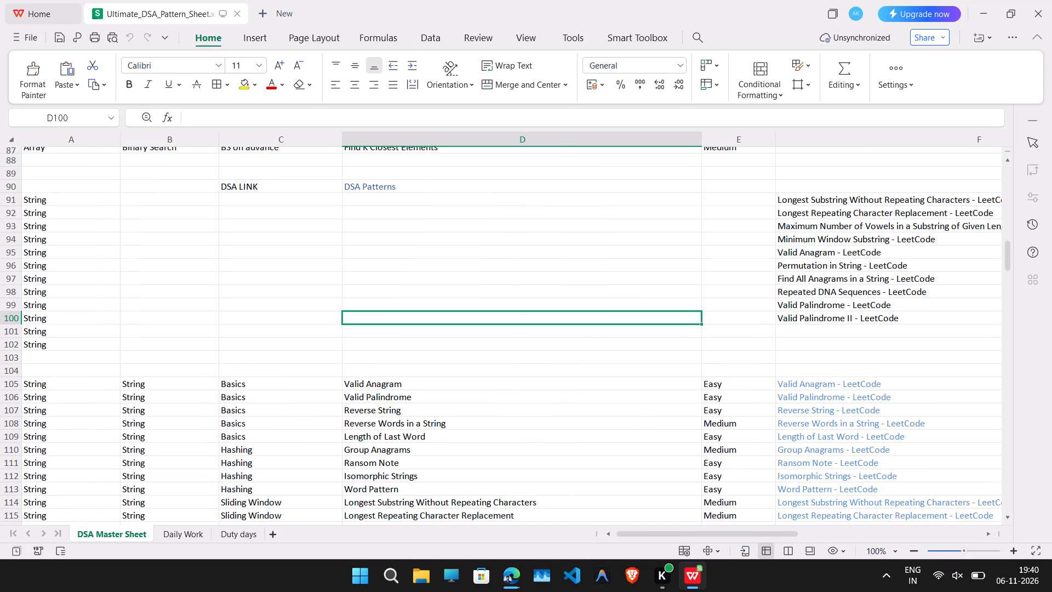
{"action": "left_click", "coordinate": [9, 343]}
{"action": "right_click", "coordinate": [9, 343]}
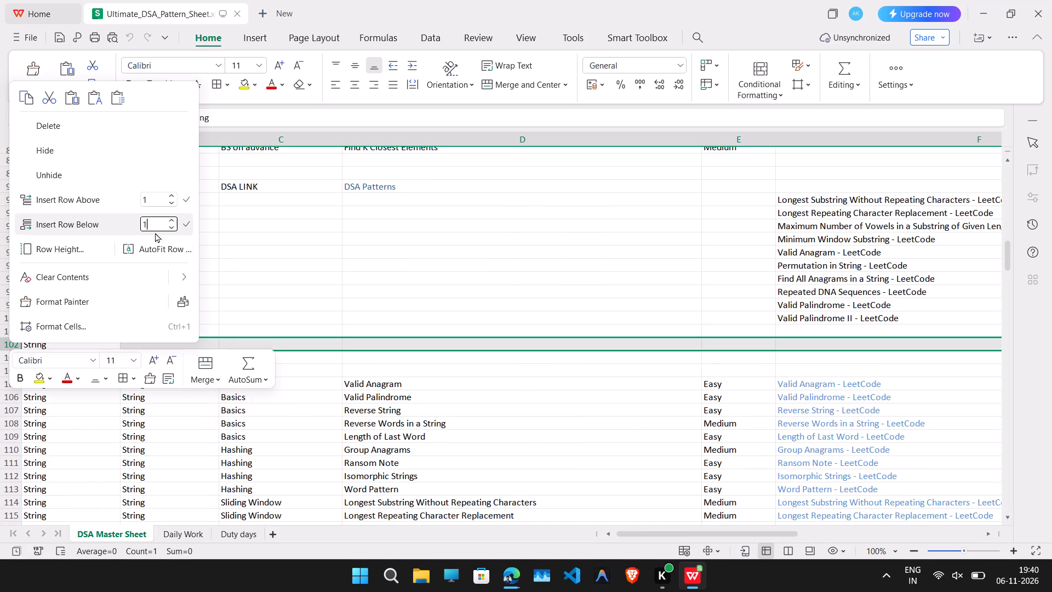
{"action": "key", "text": "BackSpace"}
{"action": "type", "text": "10"}
{"action": "key", "text": "Return"}
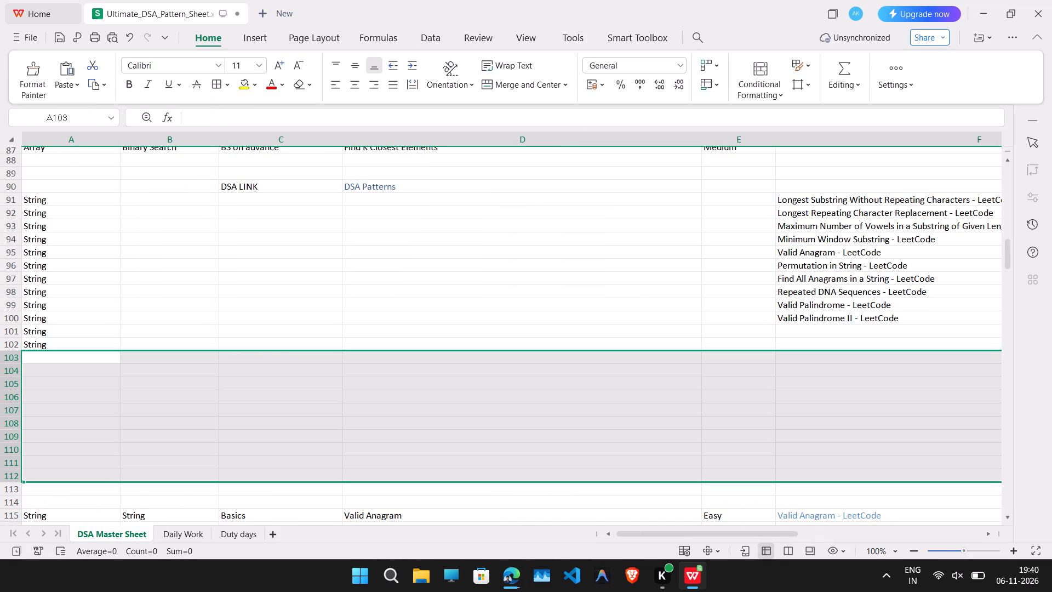
Copy the Longest Palindromic Substring problem's web address from Edge and paste it into cell F101 of the DSA Master Sheet.
{"action": "left_click", "coordinate": [802, 327]}
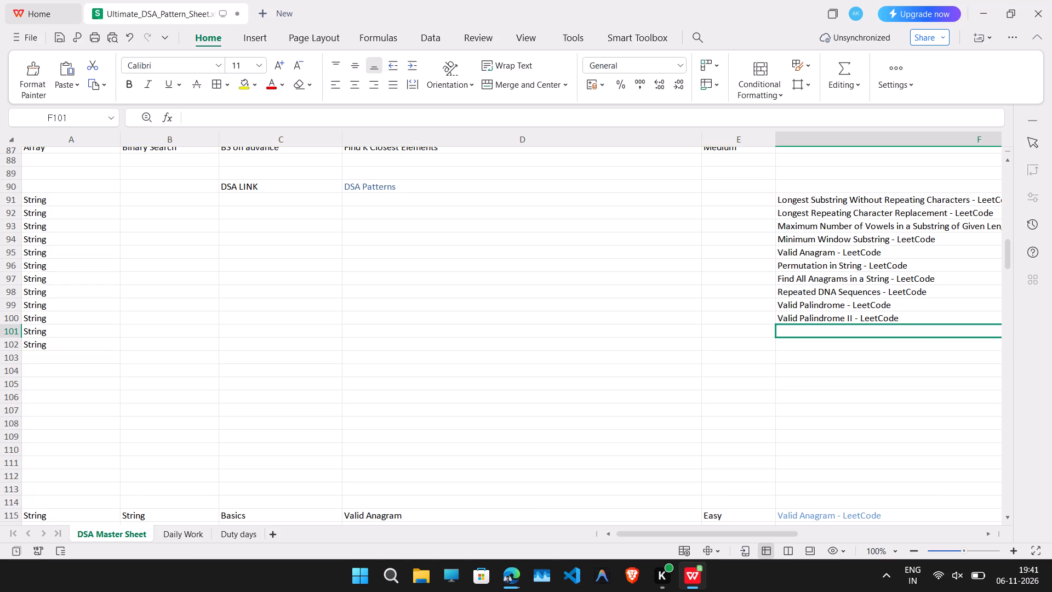
{"action": "left_click", "coordinate": [517, 574]}
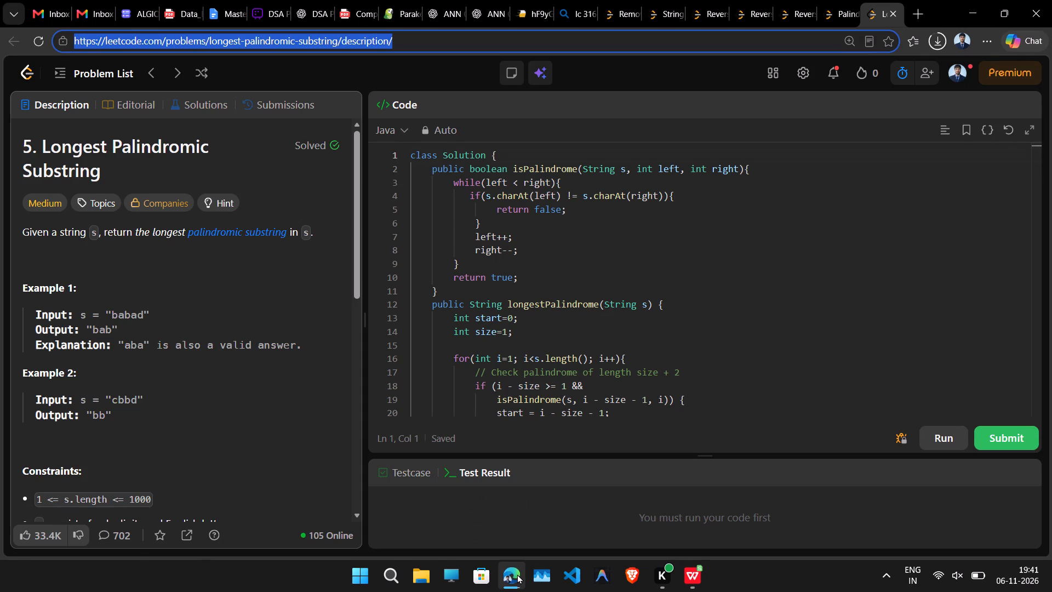
{"action": "key", "text": "ctrl+c"}
{"action": "left_click", "coordinate": [692, 574]}
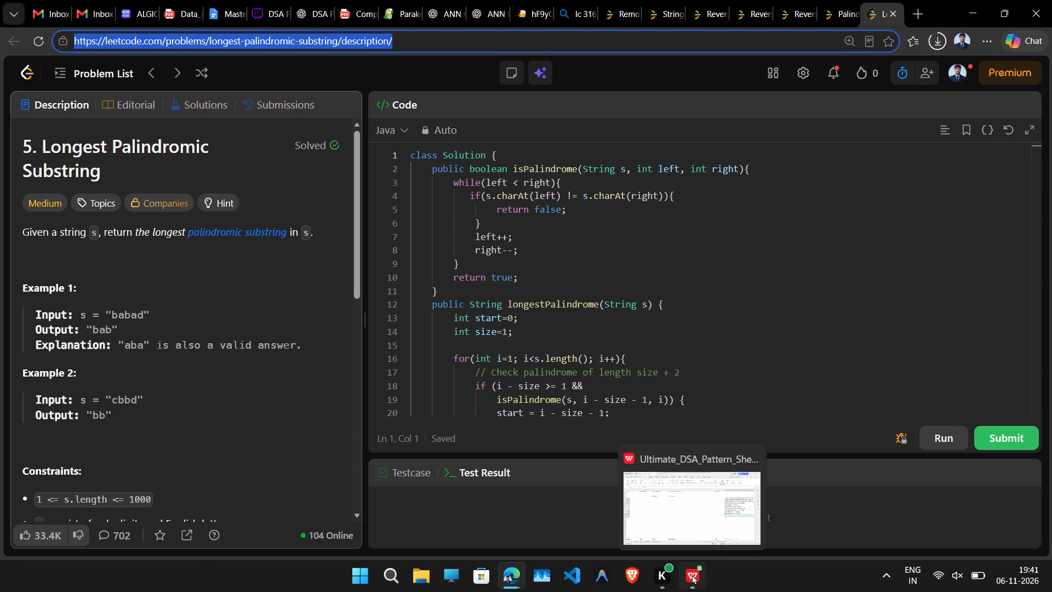
{"action": "key", "text": "ctrl+v"}
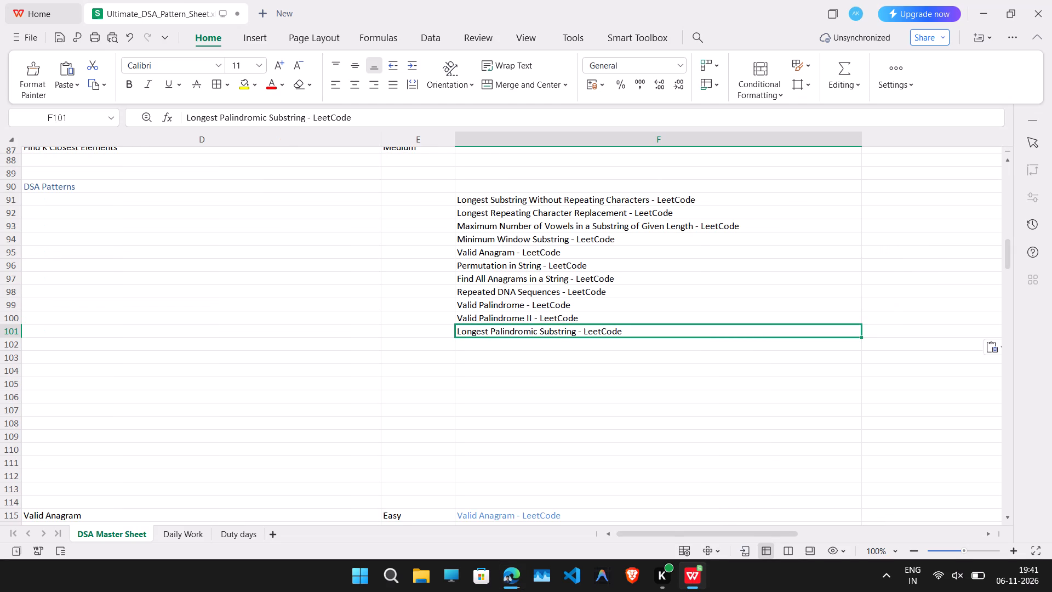
Copy the web address of LeetCode's Palindromic Substrings problem from Edge and paste it into cell F102 of the spreadsheet.
{"action": "key", "text": "Down"}
{"action": "left_click", "coordinate": [517, 579]}
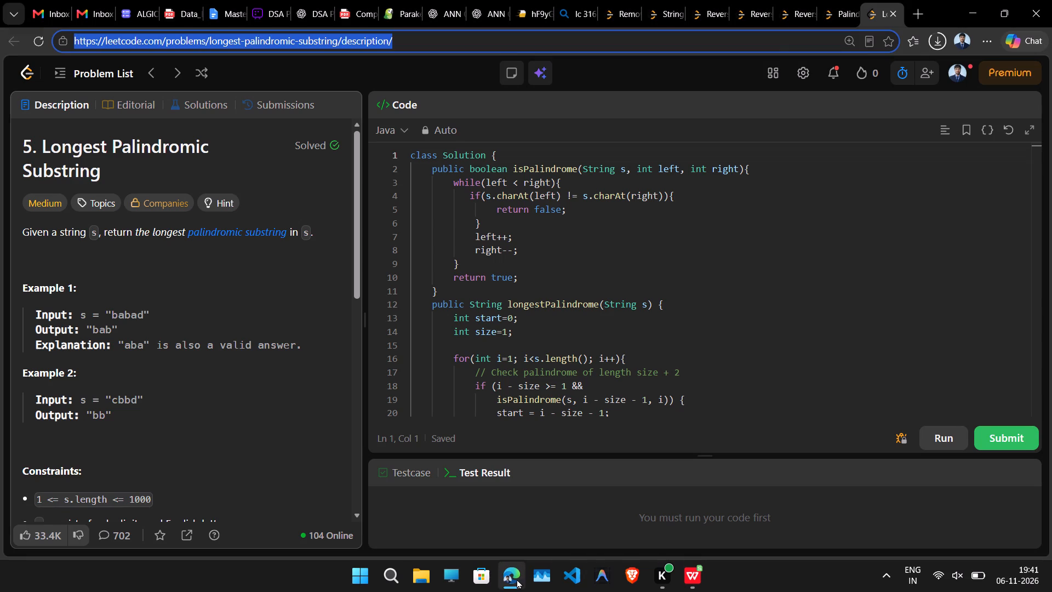
{"action": "left_click", "coordinate": [834, 0]}
{"action": "left_click", "coordinate": [790, 37]}
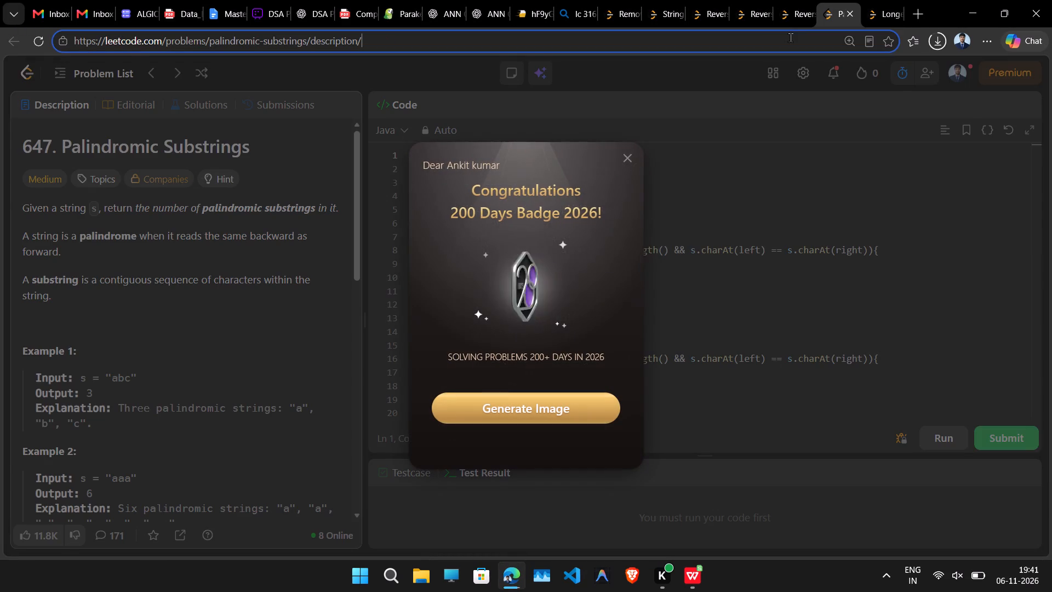
{"action": "key", "text": "ctrl+c"}
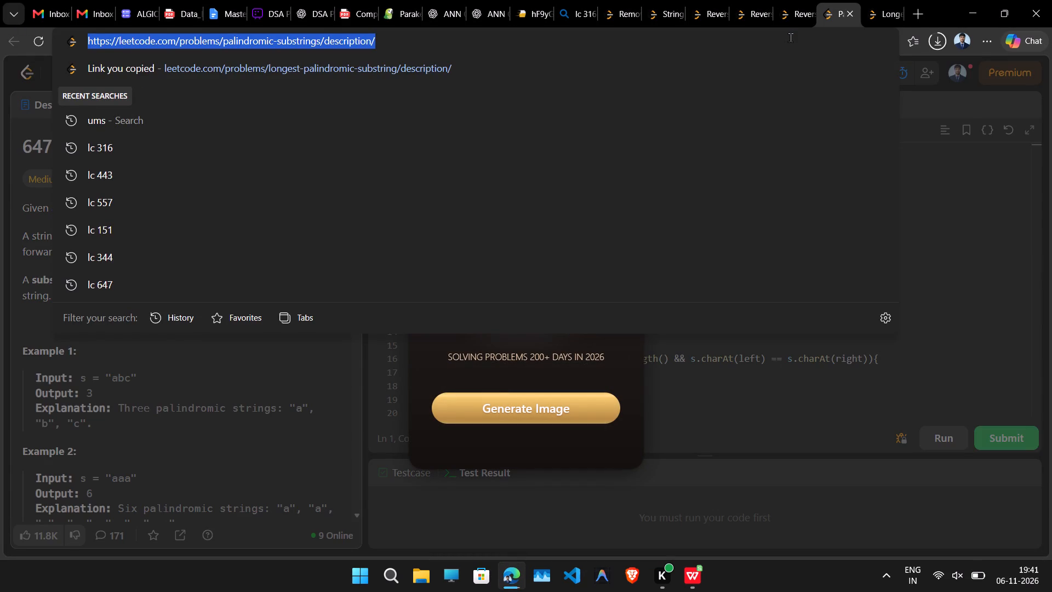
{"action": "left_click", "coordinate": [738, 414]}
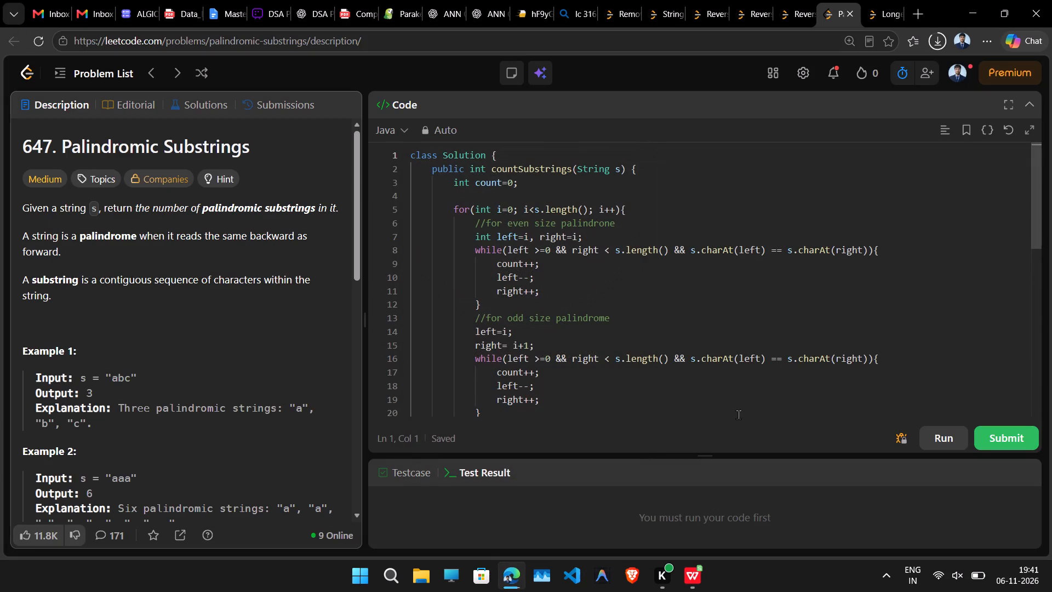
{"action": "left_click", "coordinate": [694, 585]}
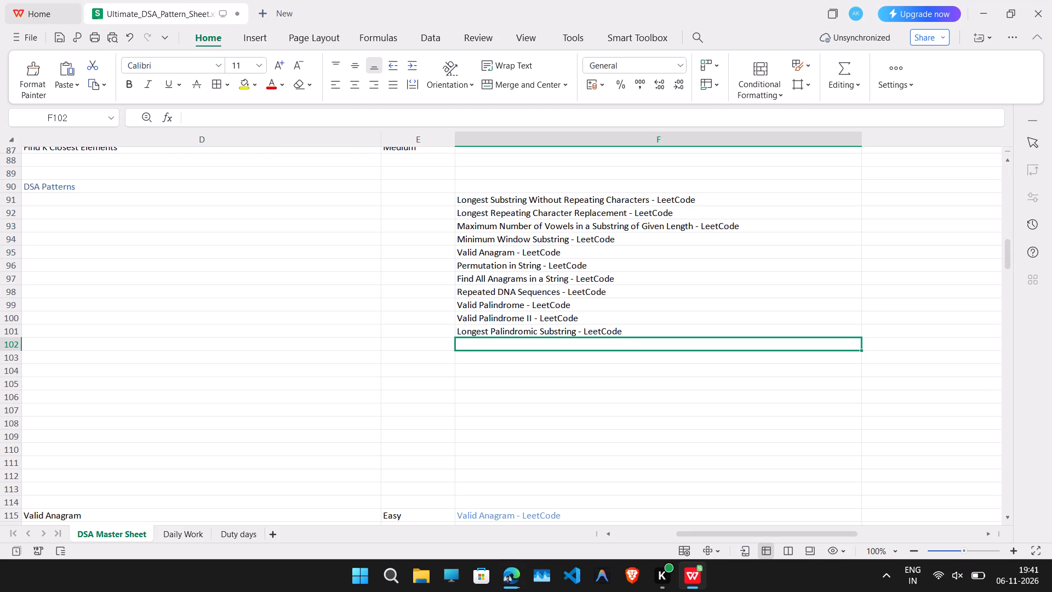
{"action": "key", "text": "ctrl+v"}
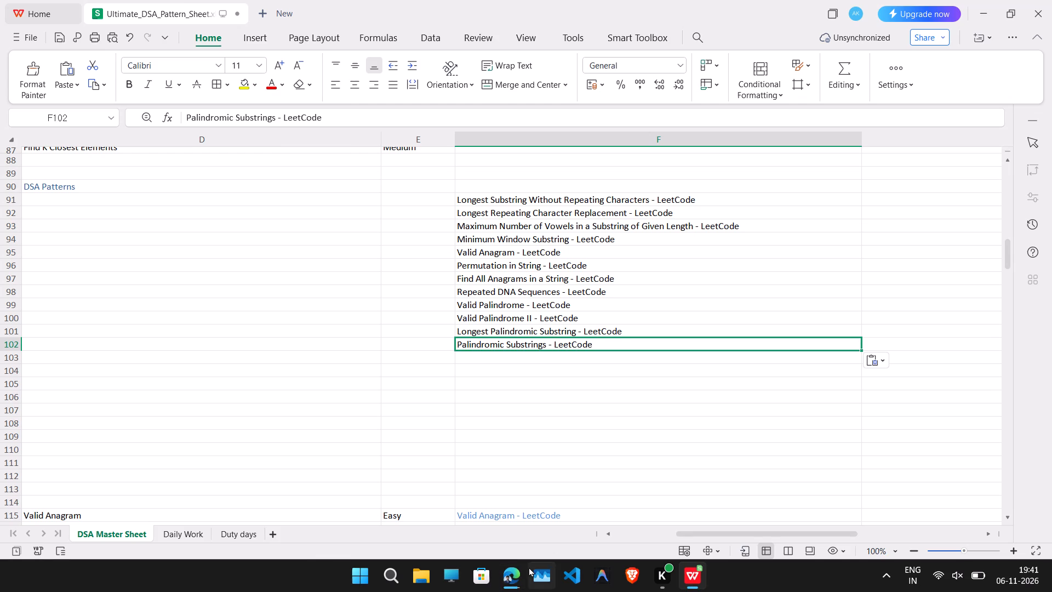
Copy the web address of LeetCode's Reverse String problem from Edge and paste it into cell F103 of the spreadsheet.
{"action": "left_click", "coordinate": [510, 582]}
{"action": "left_click", "coordinate": [795, 0]}
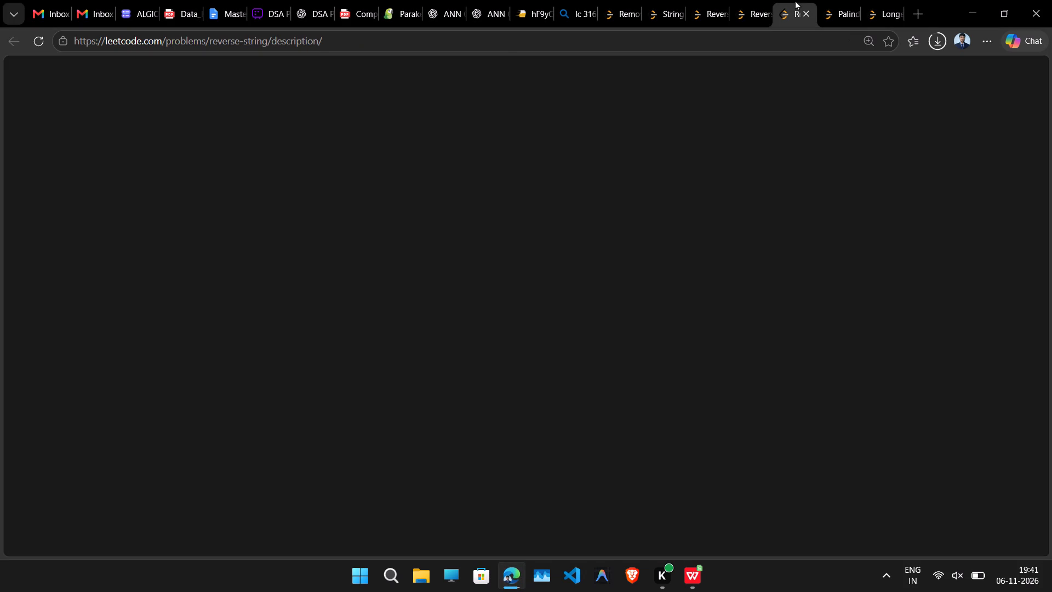
{"action": "left_click", "coordinate": [734, 41]}
{"action": "key", "text": "ctrl+c"}
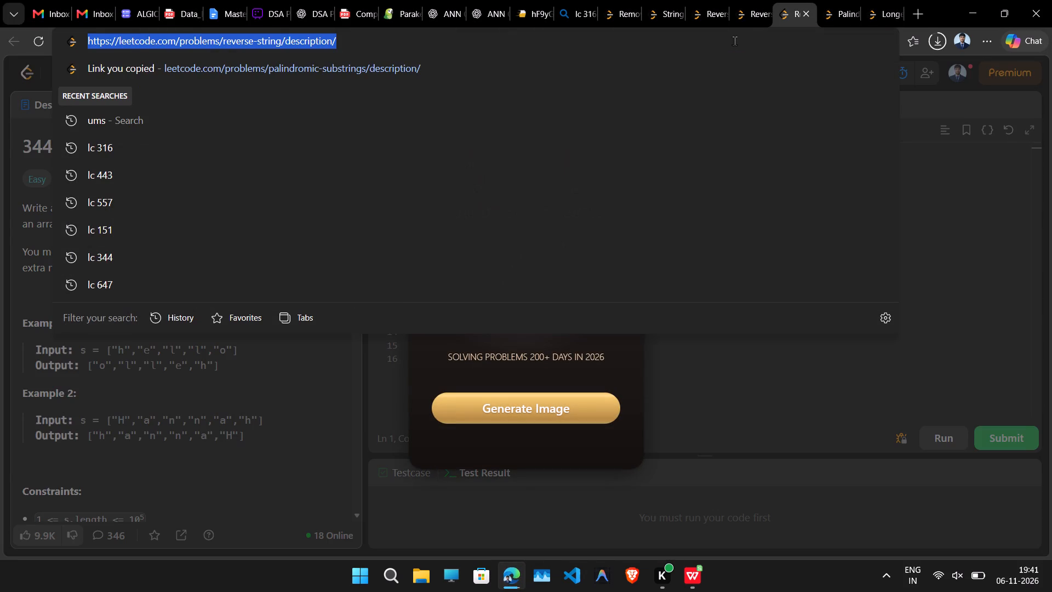
{"action": "left_click", "coordinate": [714, 371]}
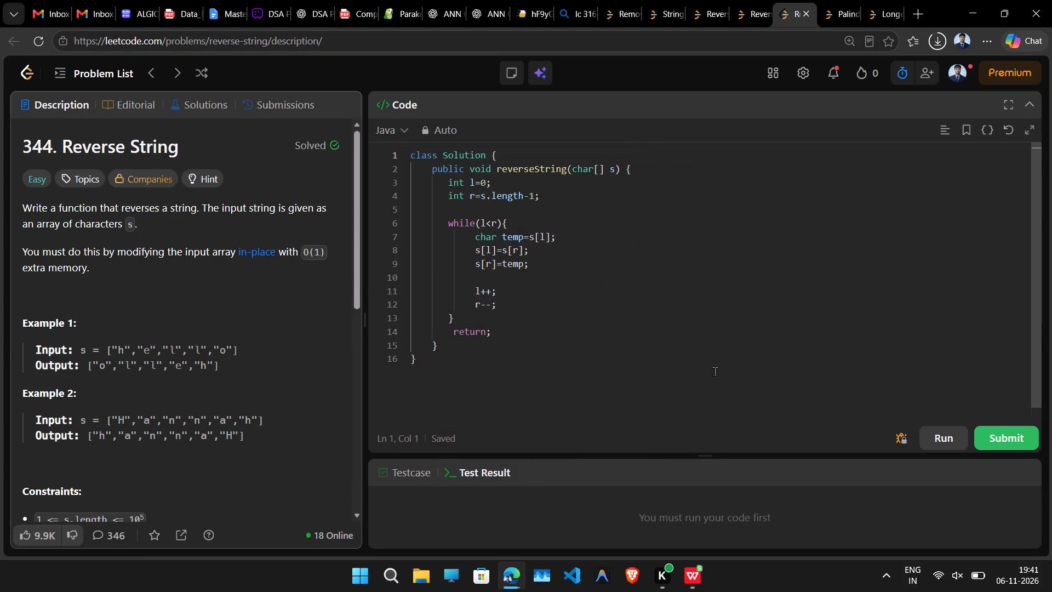
{"action": "left_click", "coordinate": [683, 568]}
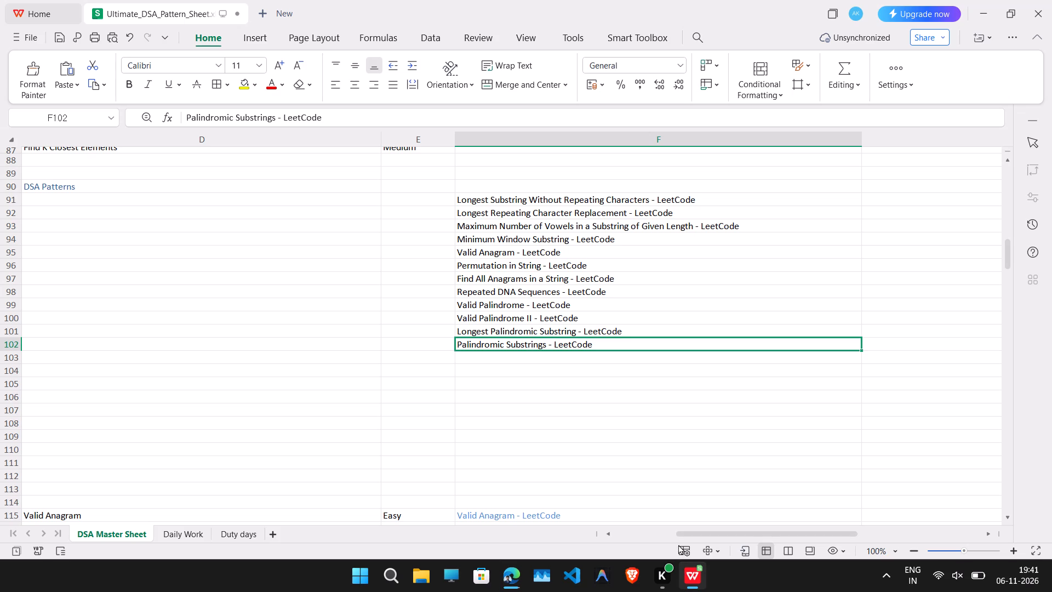
{"action": "key", "text": "Down"}
{"action": "key", "text": "ctrl+v"}
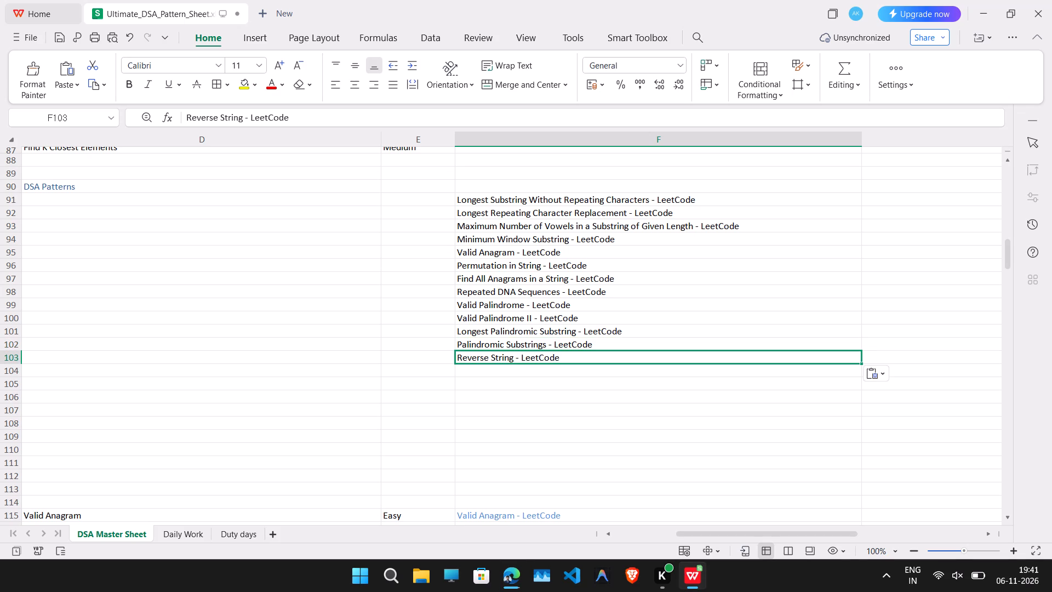
Copy the web address of LeetCode's Reverse Words in a String problem from Edge and paste it into cell F104 of the spreadsheet.
{"action": "left_click", "coordinate": [518, 577]}
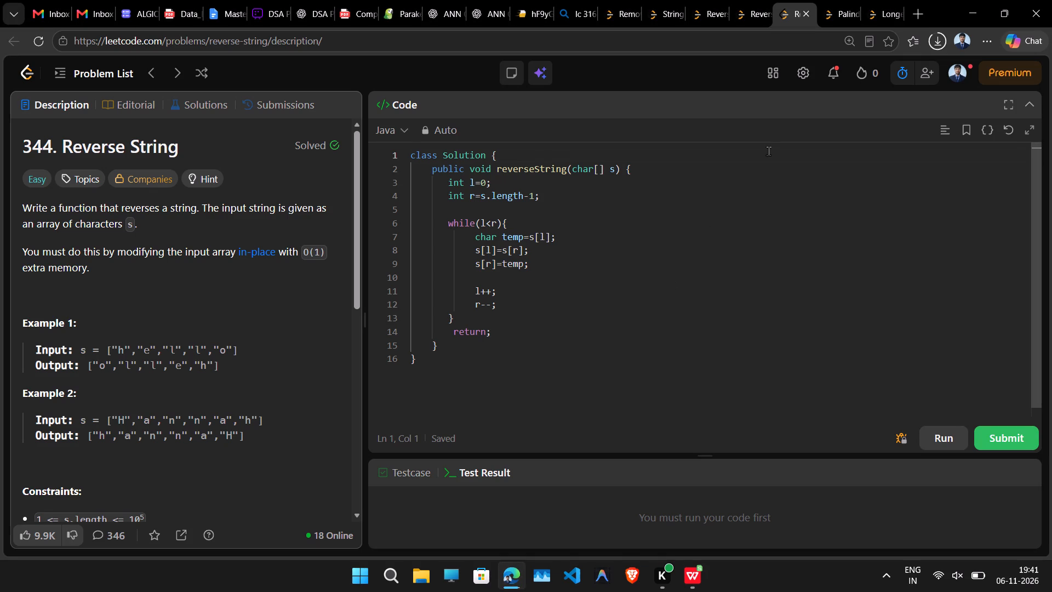
{"action": "left_click", "coordinate": [745, 0]}
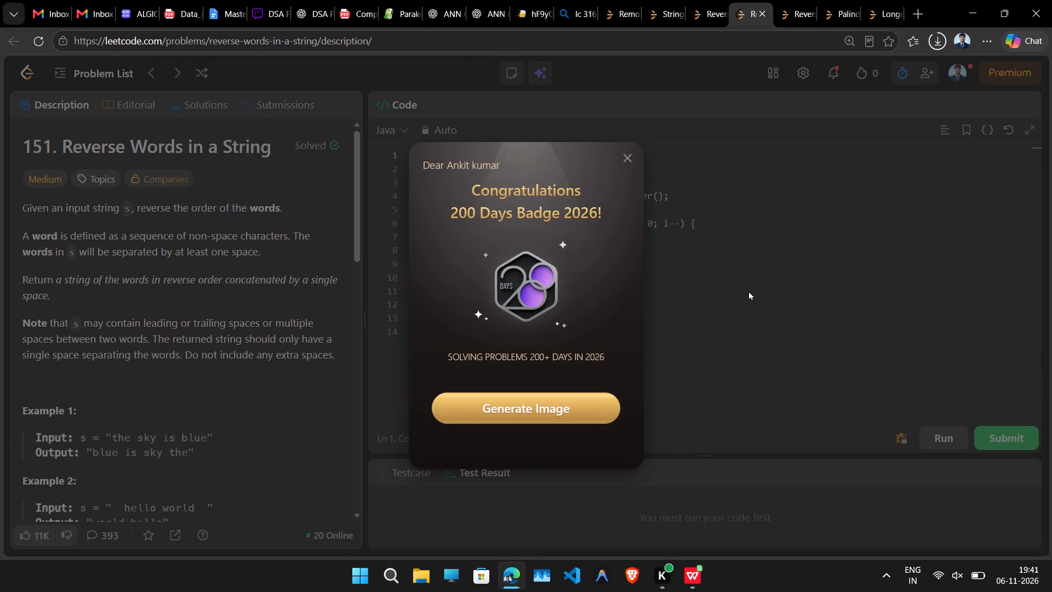
{"action": "left_click", "coordinate": [626, 157]}
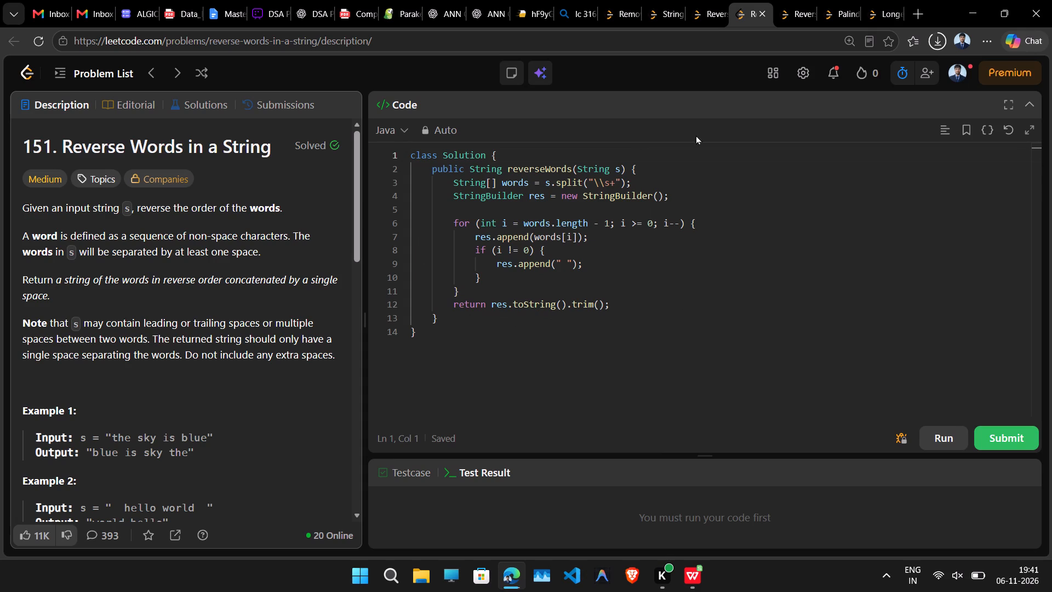
{"action": "left_click", "coordinate": [683, 36]}
{"action": "key", "text": "ctrl+c"}
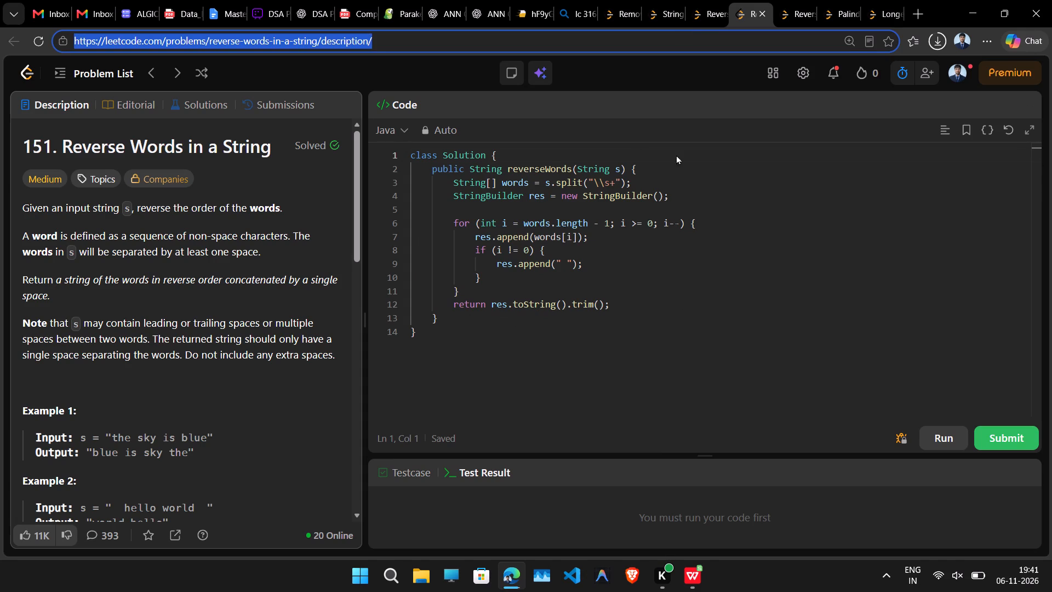
{"action": "left_click", "coordinate": [696, 588]}
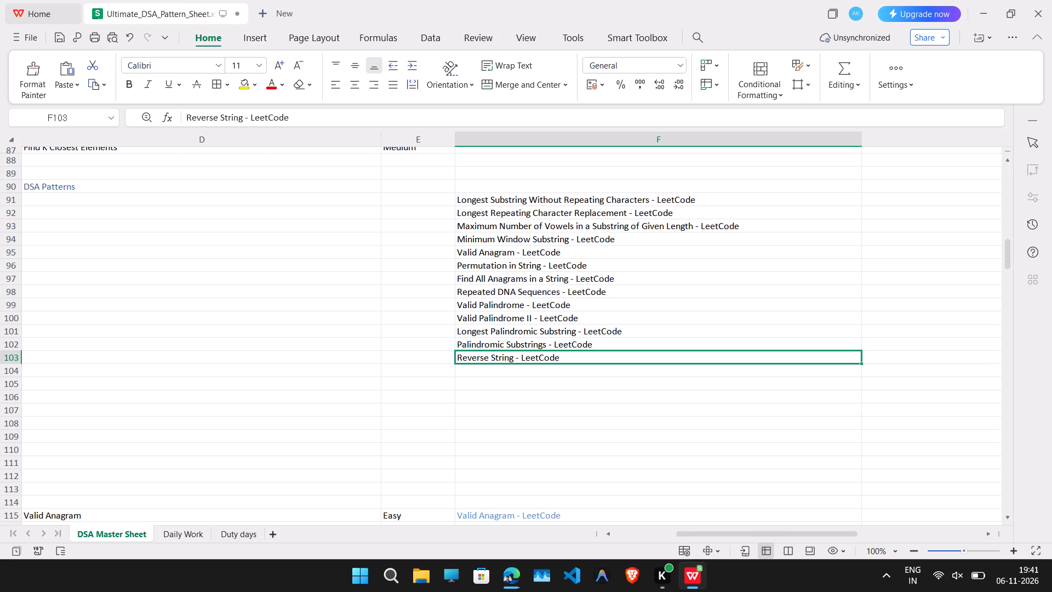
{"action": "key", "text": "Down"}
{"action": "key", "text": "ctrl+v"}
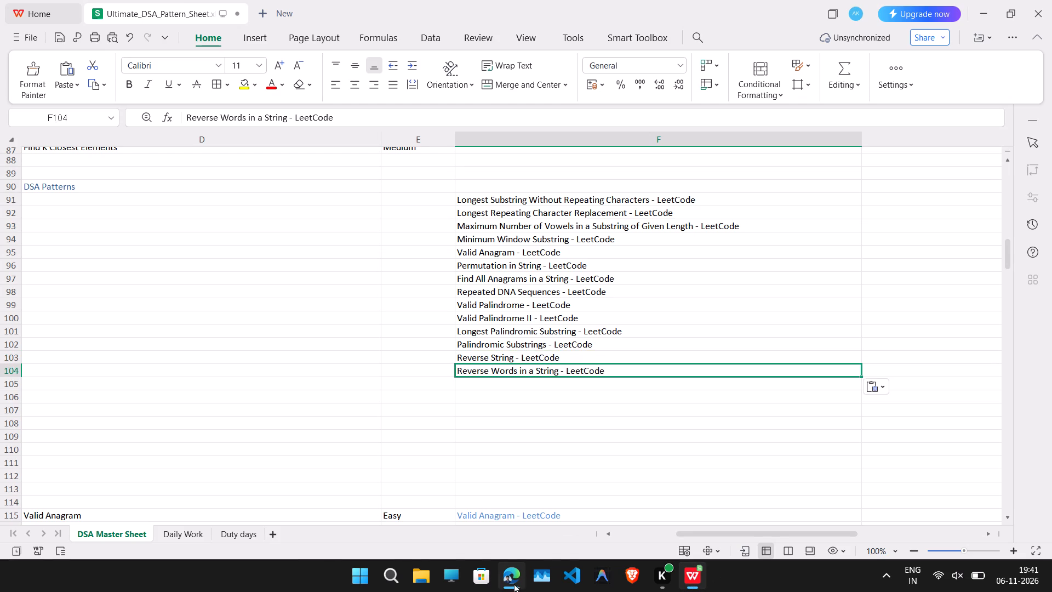
Copy the web address of LeetCode's Reverse Words in a String III problem from Edge and paste it into cell F105 of the spreadsheet.
{"action": "left_click", "coordinate": [513, 583]}
{"action": "left_click", "coordinate": [704, 0]}
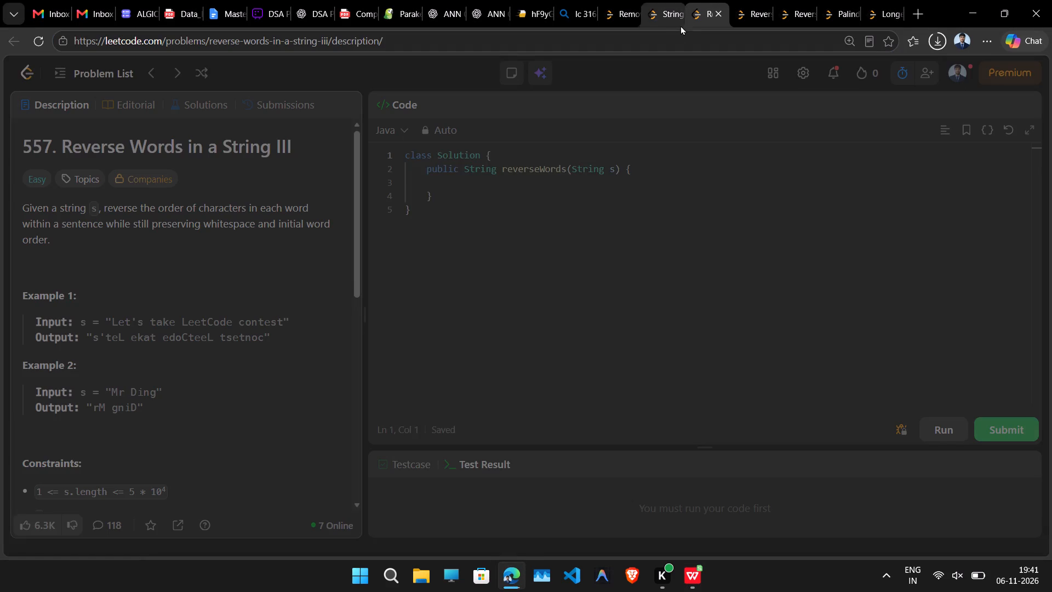
{"action": "left_click", "coordinate": [670, 37]}
{"action": "key", "text": "ctrl+c"}
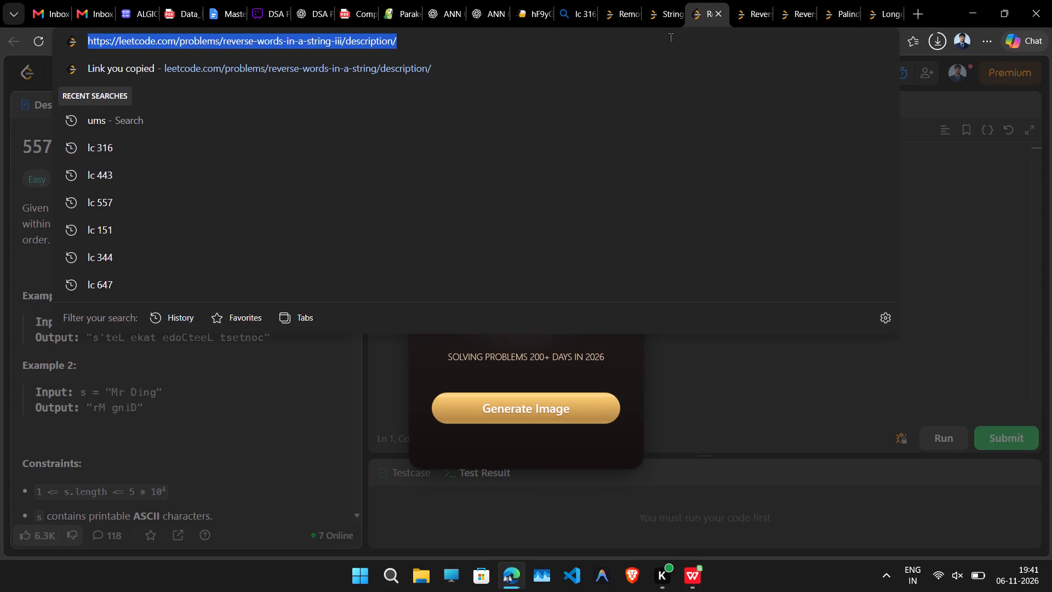
{"action": "left_click", "coordinate": [678, 571]}
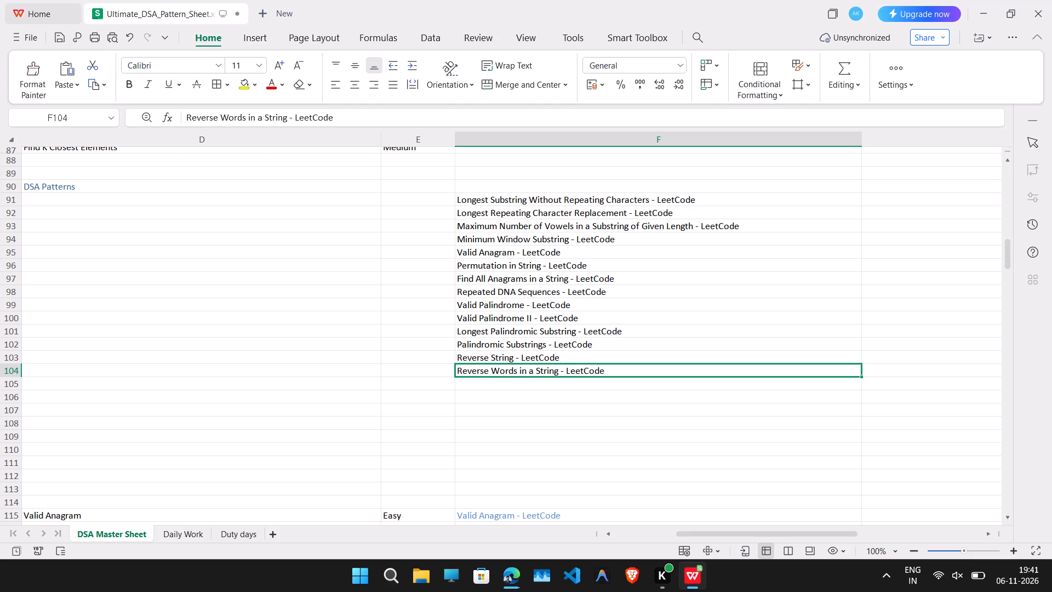
{"action": "key", "text": "Down"}
{"action": "key", "text": "ctrl+v"}
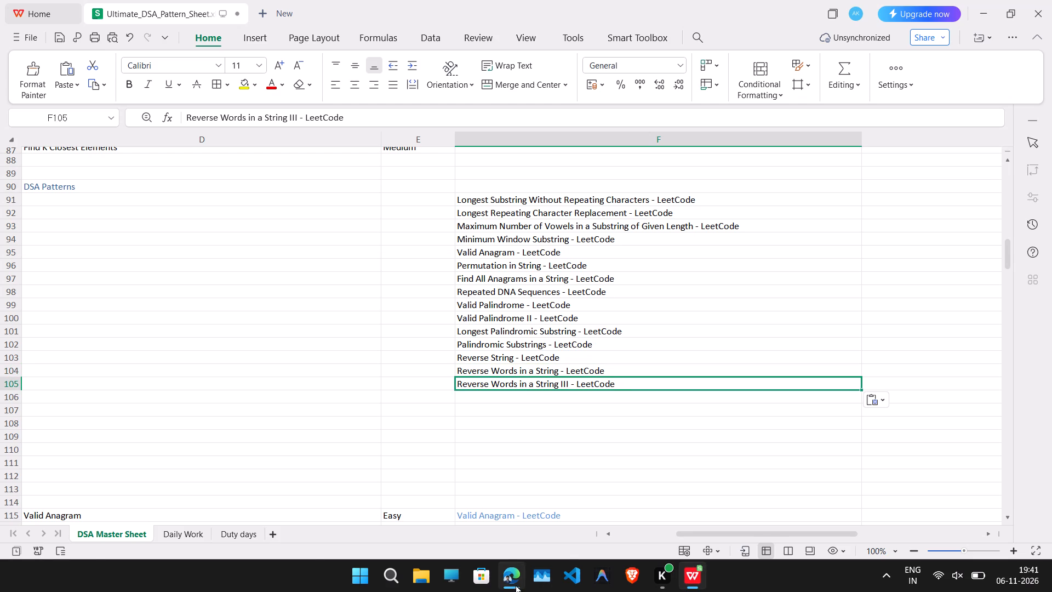
Copy the web address of LeetCode's String Compression problem from Edge and paste it into cell F106 of the spreadsheet.
{"action": "left_click", "coordinate": [516, 583]}
{"action": "left_click", "coordinate": [625, 158]}
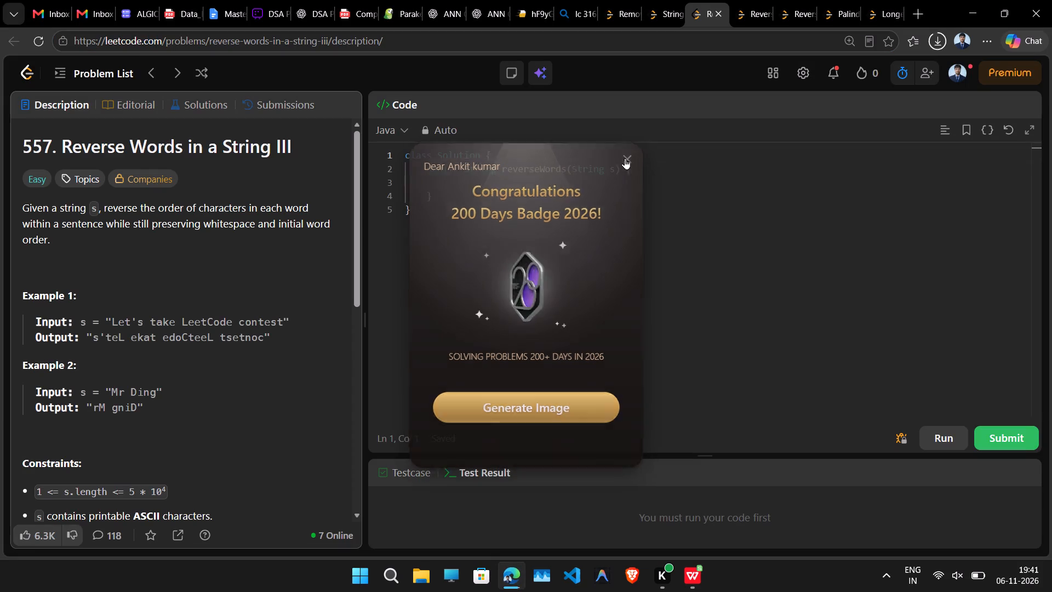
{"action": "left_click", "coordinate": [669, 0]}
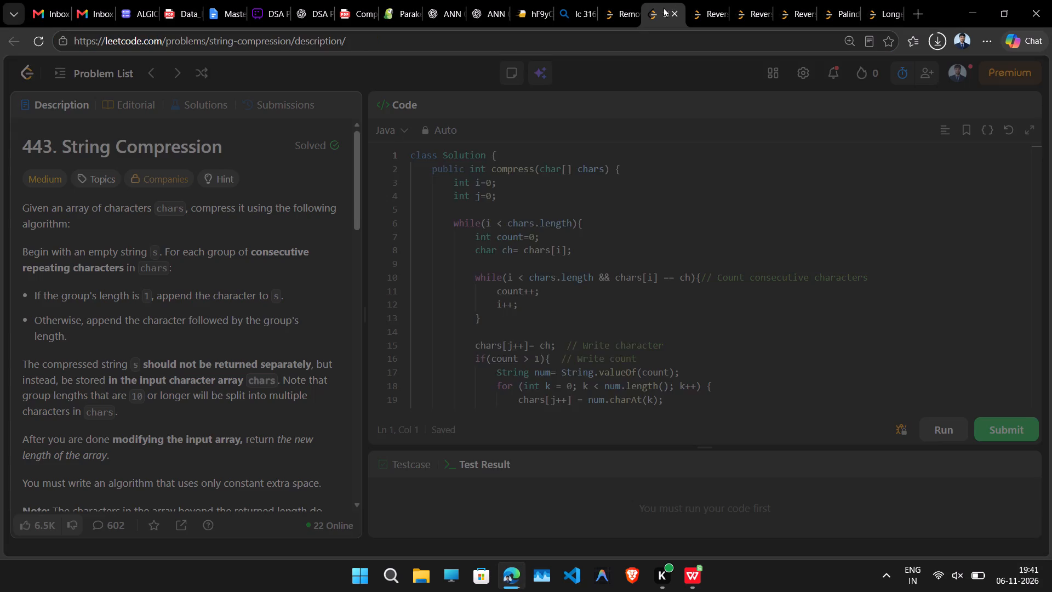
{"action": "left_click", "coordinate": [627, 38]}
{"action": "key", "text": "ctrl+c"}
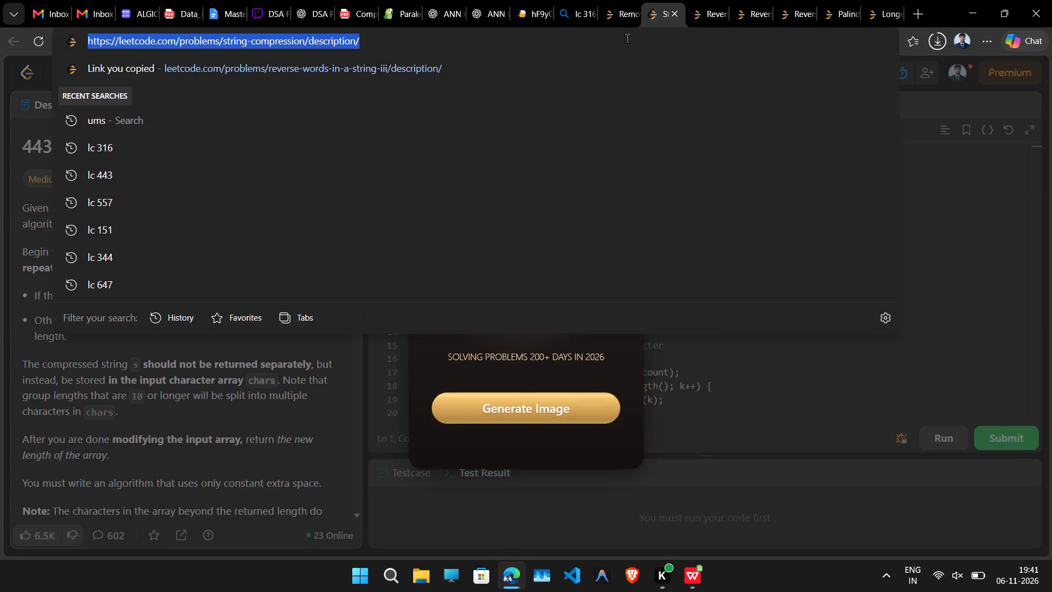
{"action": "left_click", "coordinate": [690, 579]}
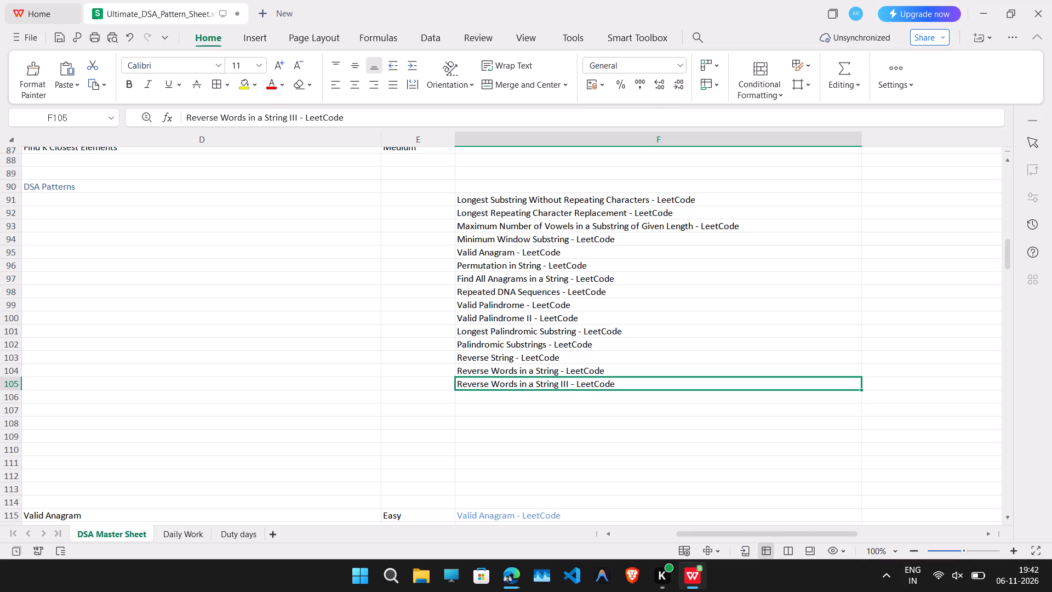
{"action": "key", "text": "Down"}
{"action": "key", "text": "ctrl+v"}
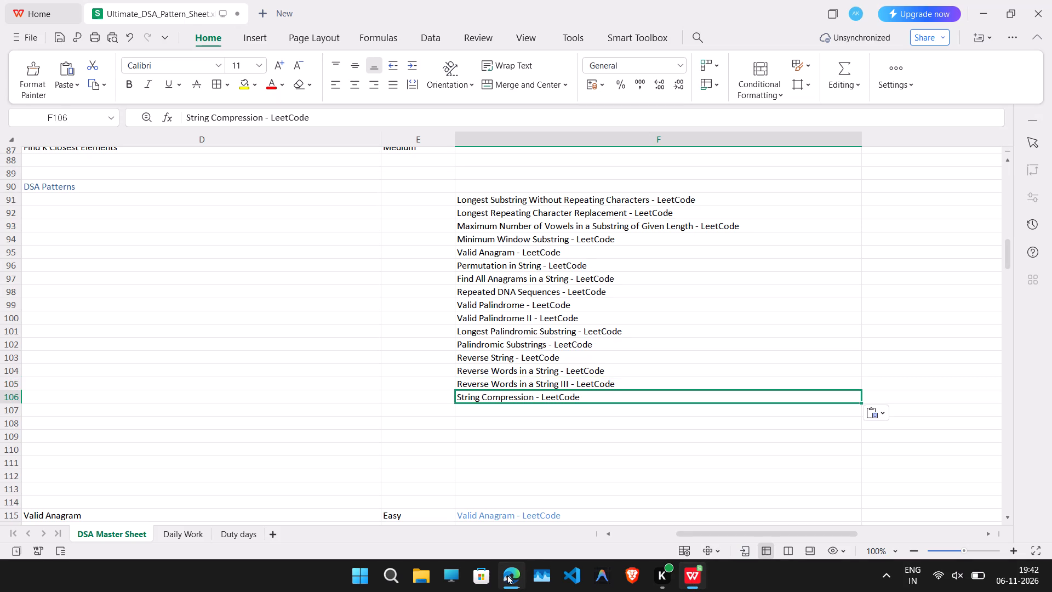
Copy the web address of LeetCode's Remove Duplicate Letters problem from Edge and paste it into cell F107 of the spreadsheet.
{"action": "left_click", "coordinate": [507, 574]}
{"action": "left_click", "coordinate": [614, 0]}
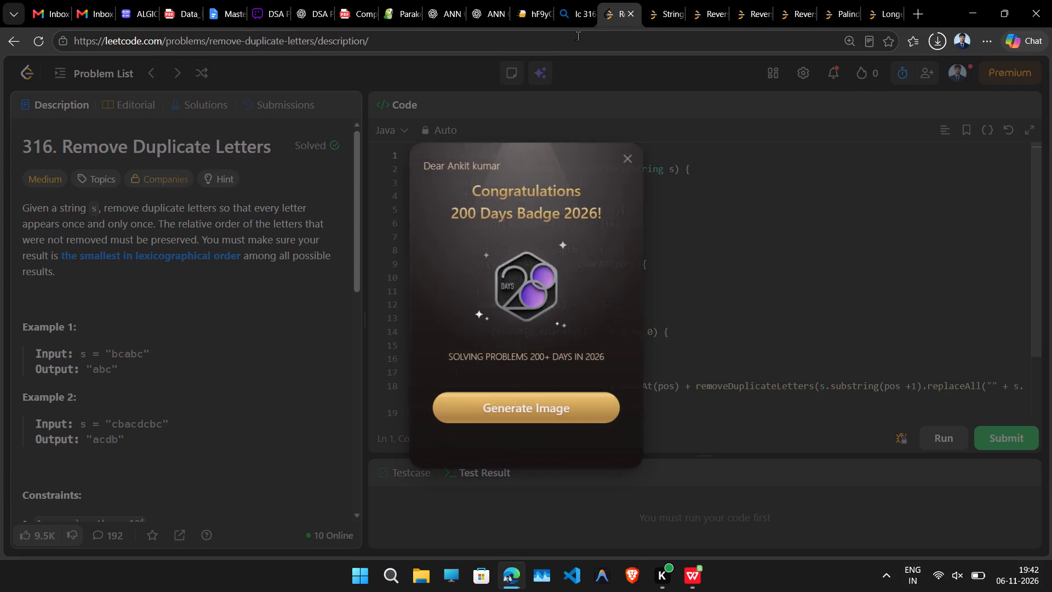
{"action": "left_click", "coordinate": [578, 36]}
{"action": "key", "text": "ctrl+c"}
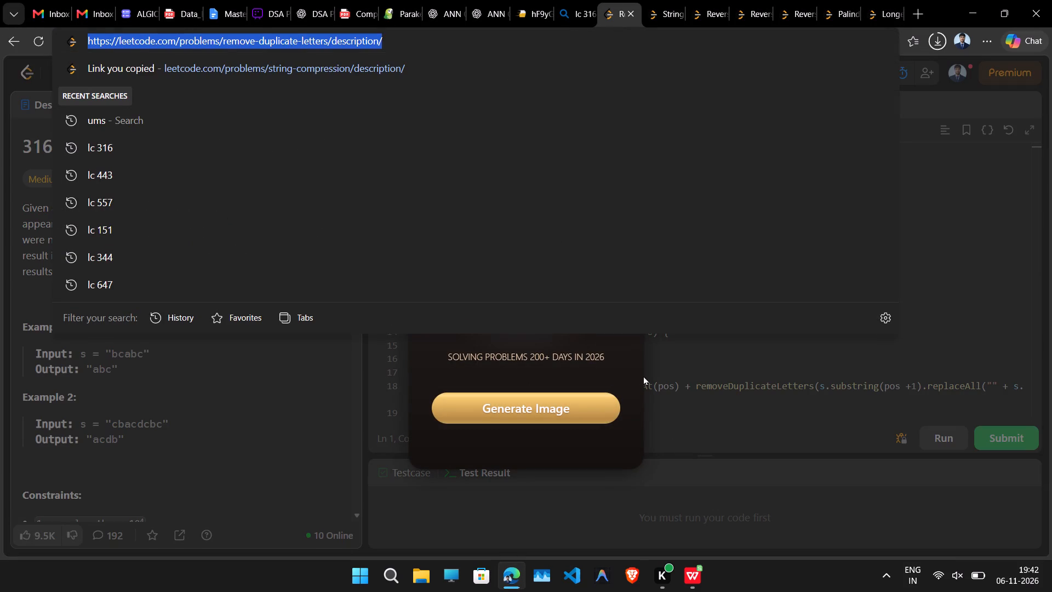
{"action": "left_click", "coordinate": [695, 584]}
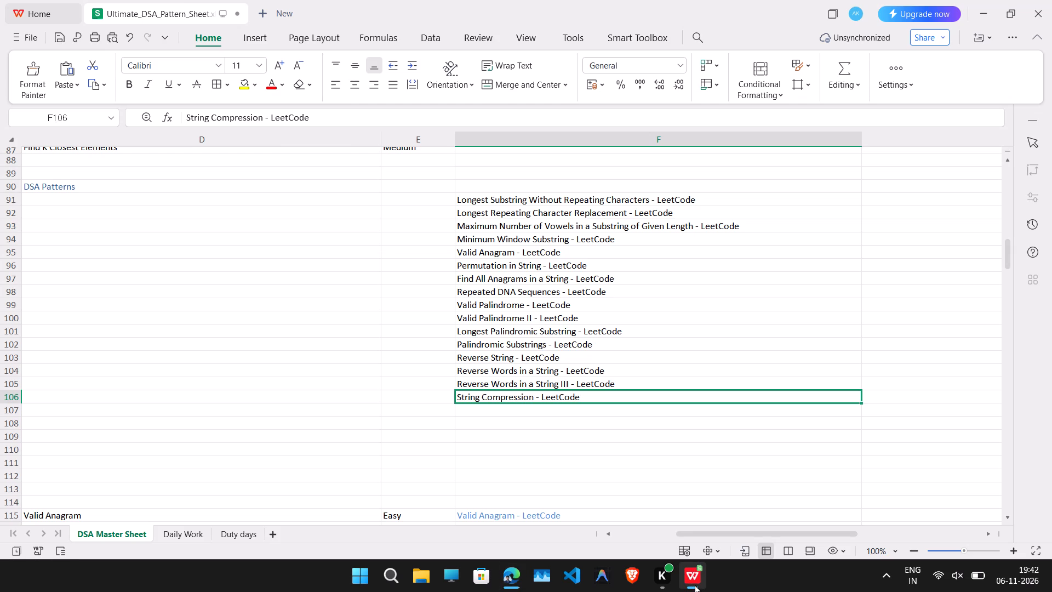
{"action": "key", "text": "Down"}
{"action": "key", "text": "ctrl+v"}
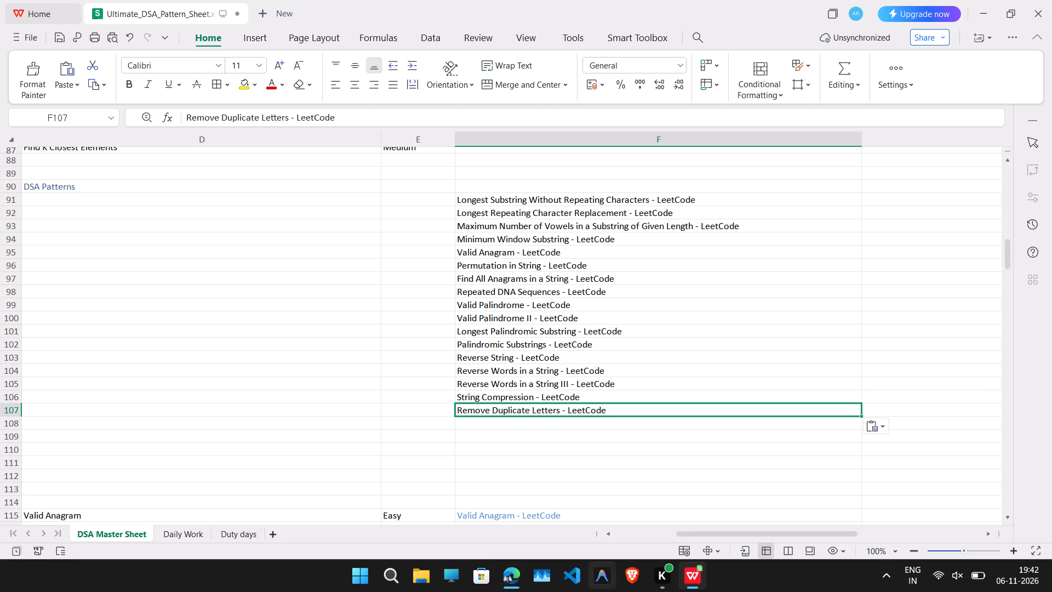
Switch to Edge and close all the LeetCode problem pages whose links are already recorded in the sheet.
{"action": "left_click", "coordinate": [510, 580]}
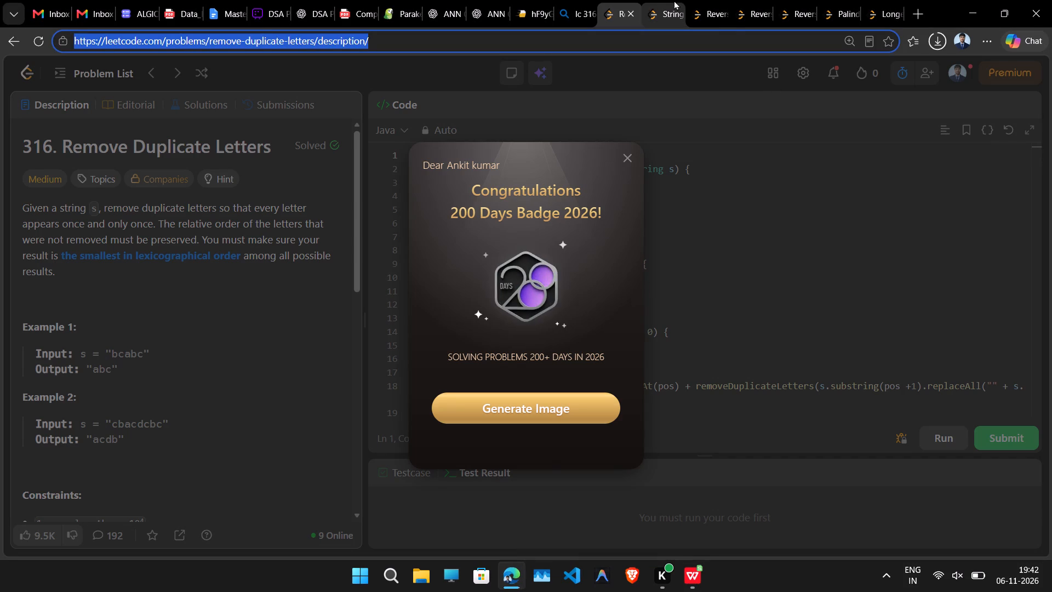
{"action": "triple_click", "coordinate": [633, 13]}
{"action": "triple_click", "coordinate": [633, 13]}
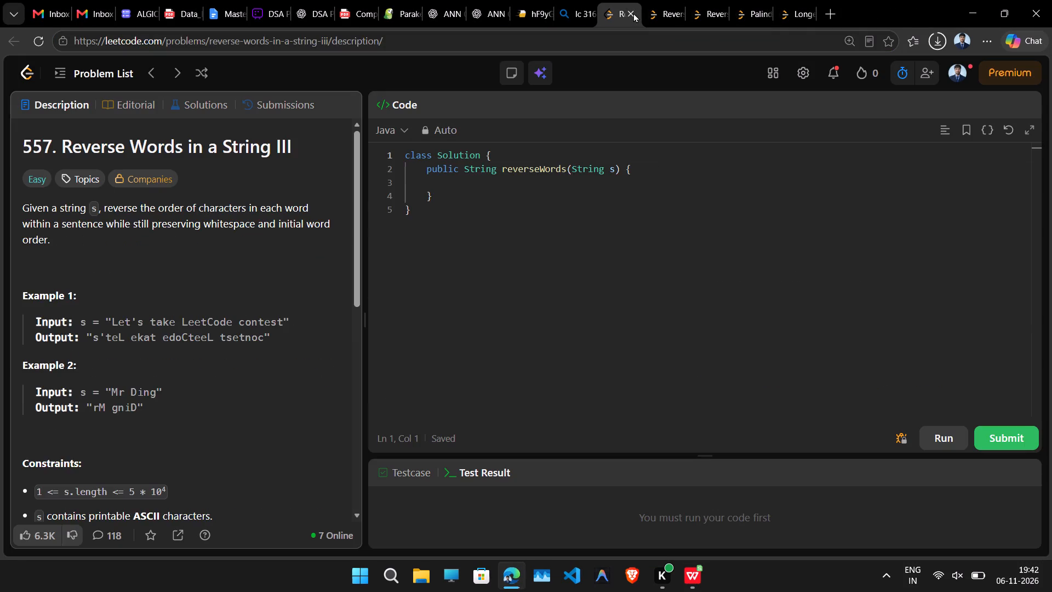
{"action": "triple_click", "coordinate": [633, 13]}
{"action": "double_click", "coordinate": [633, 13]}
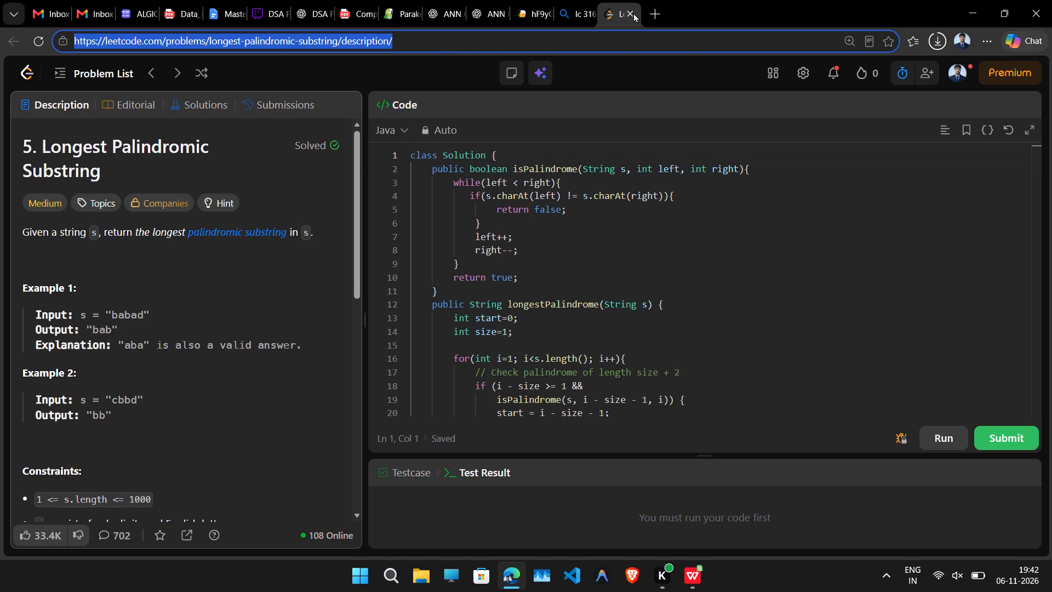
{"action": "left_click", "coordinate": [633, 13]}
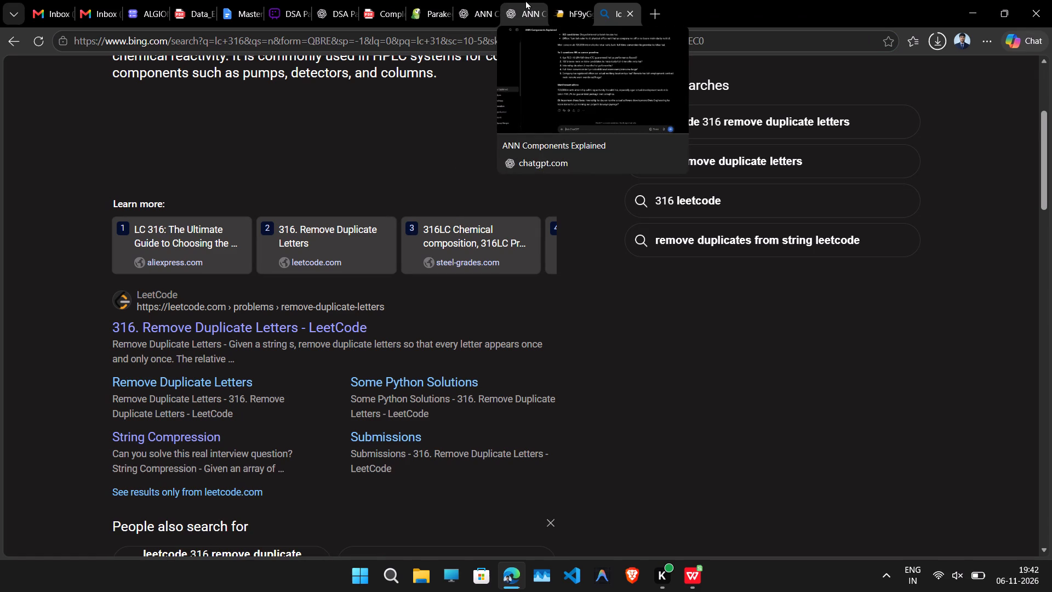
Close both open ANN Components Explained ChatGPT pages.
{"action": "left_click", "coordinate": [344, 0]}
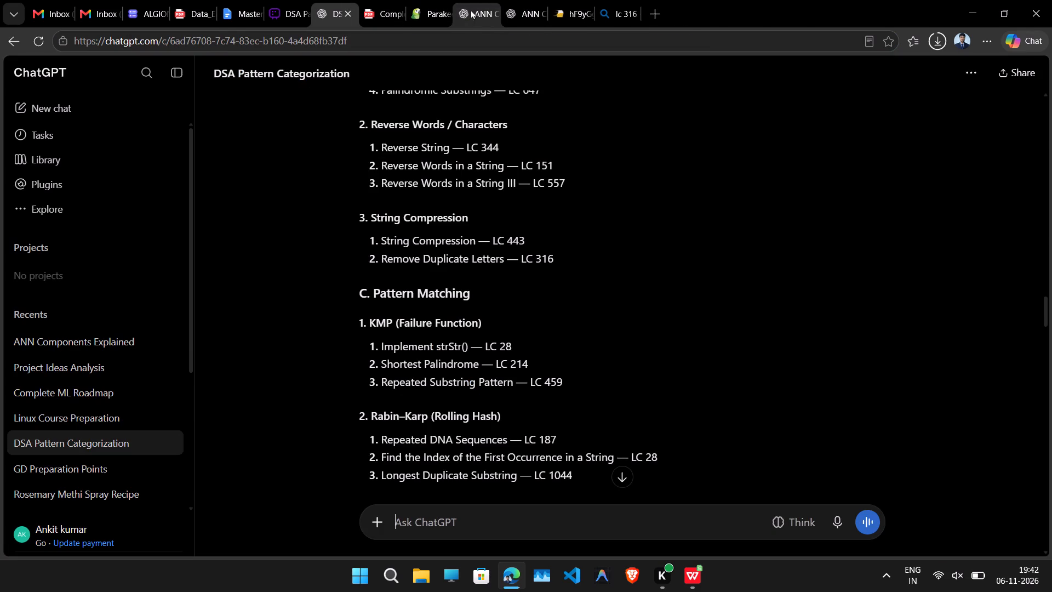
{"action": "left_click", "coordinate": [494, 19]}
{"action": "left_click", "coordinate": [491, 12]}
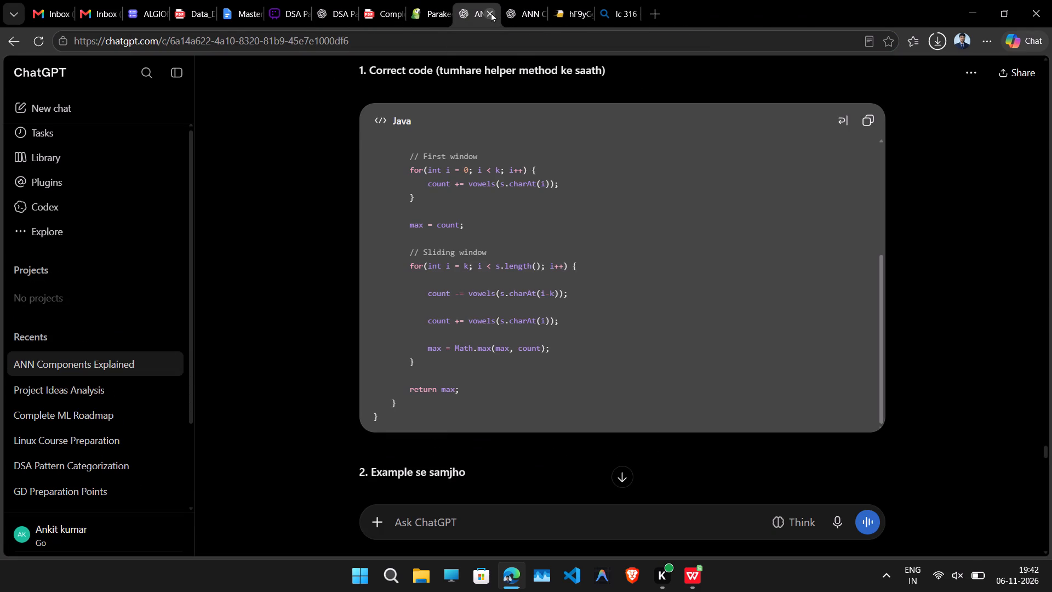
{"action": "left_click", "coordinate": [491, 12]}
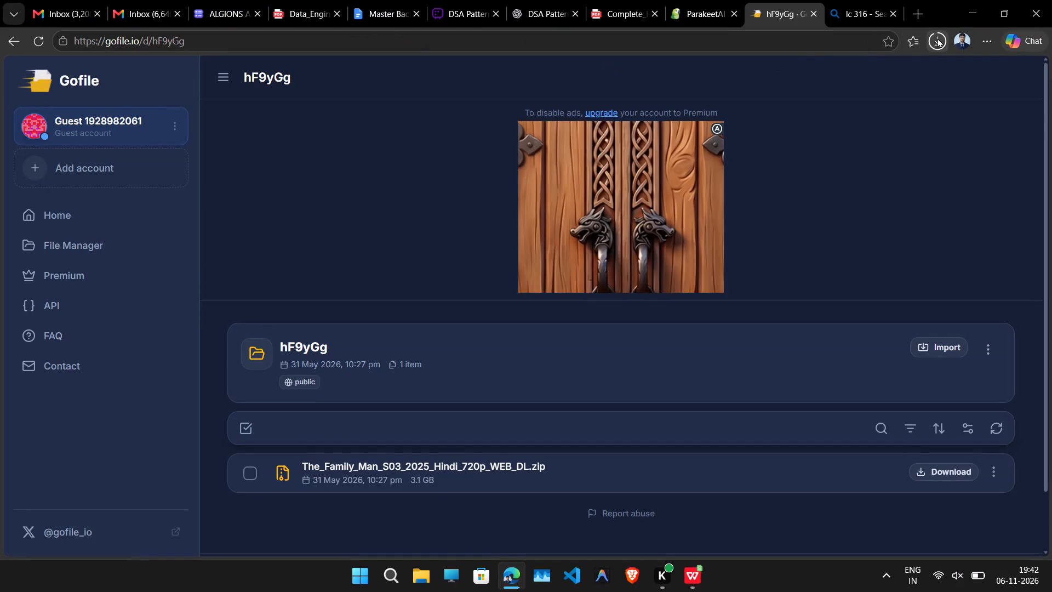
{"action": "left_click", "coordinate": [939, 39]}
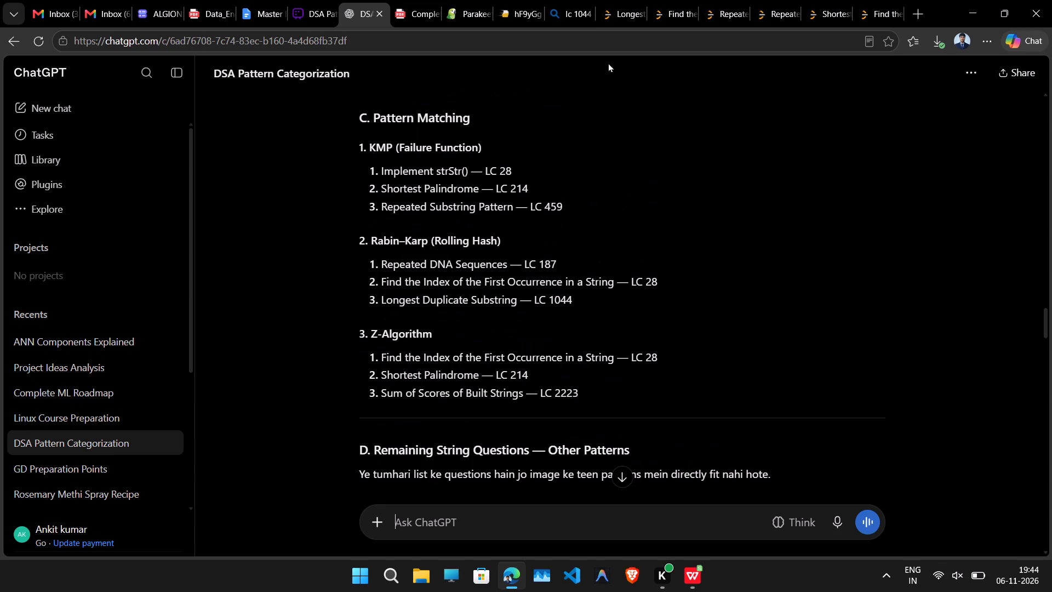
Search Bing for "lc 2223" and open LeetCode's Sum of Scores of Built Strings problem from the results.
{"action": "left_click", "coordinate": [563, 0]}
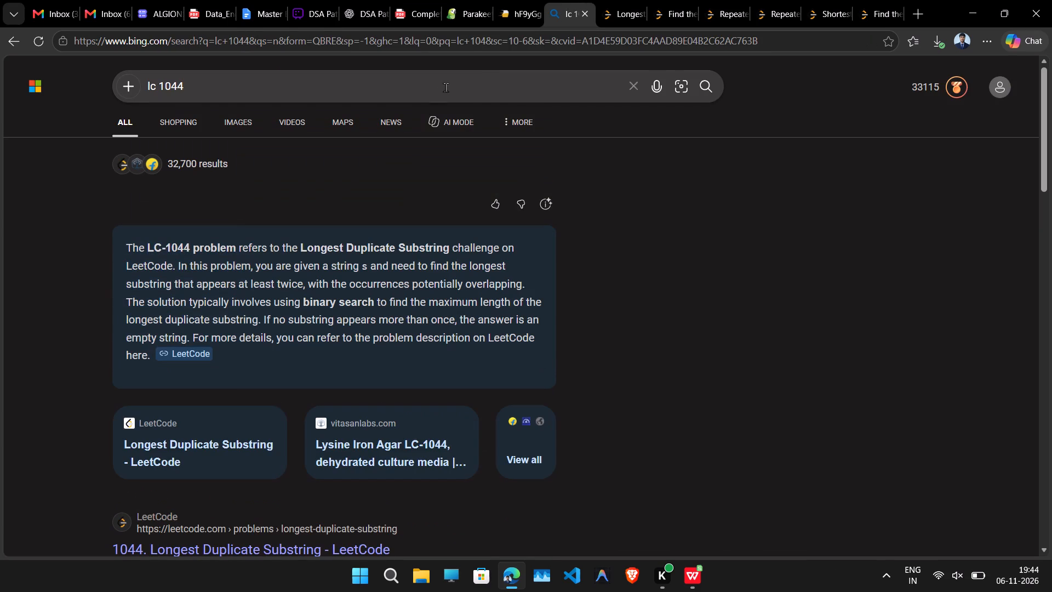
{"action": "left_click", "coordinate": [346, 90]}
{"action": "key", "text": "BackSpace"}
{"action": "key", "text": "BackSpace"}
{"action": "key", "text": "BackSpace"}
{"action": "key", "text": "BackSpace"}
{"action": "type", "text": "2223"}
{"action": "key", "text": "Return"}
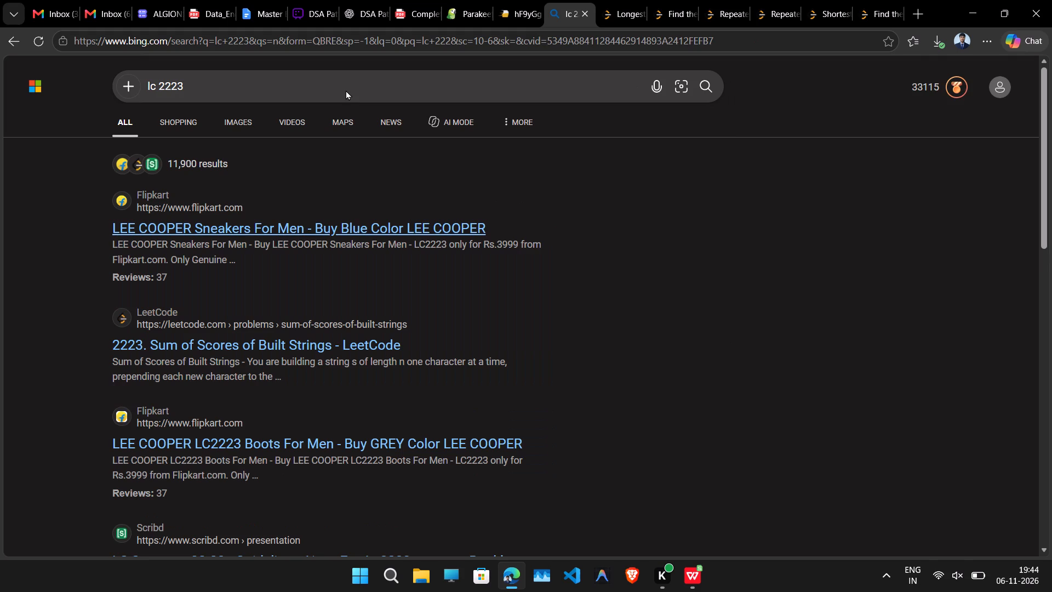
{"action": "scroll", "coordinate": [290, 208], "scroll_direction": "down", "scroll_amount": 3}
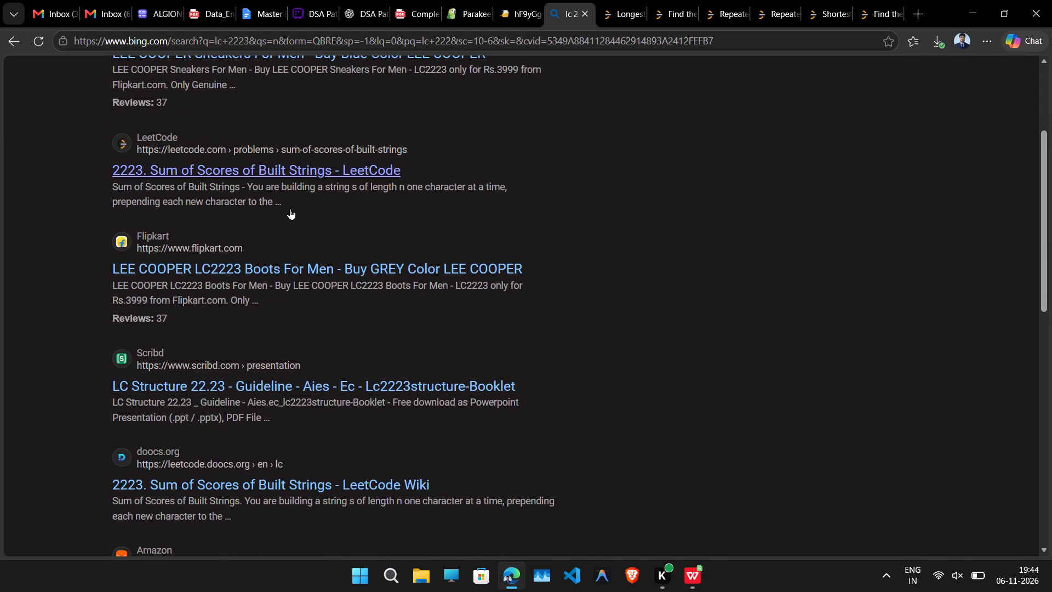
{"action": "left_click", "coordinate": [223, 164]}
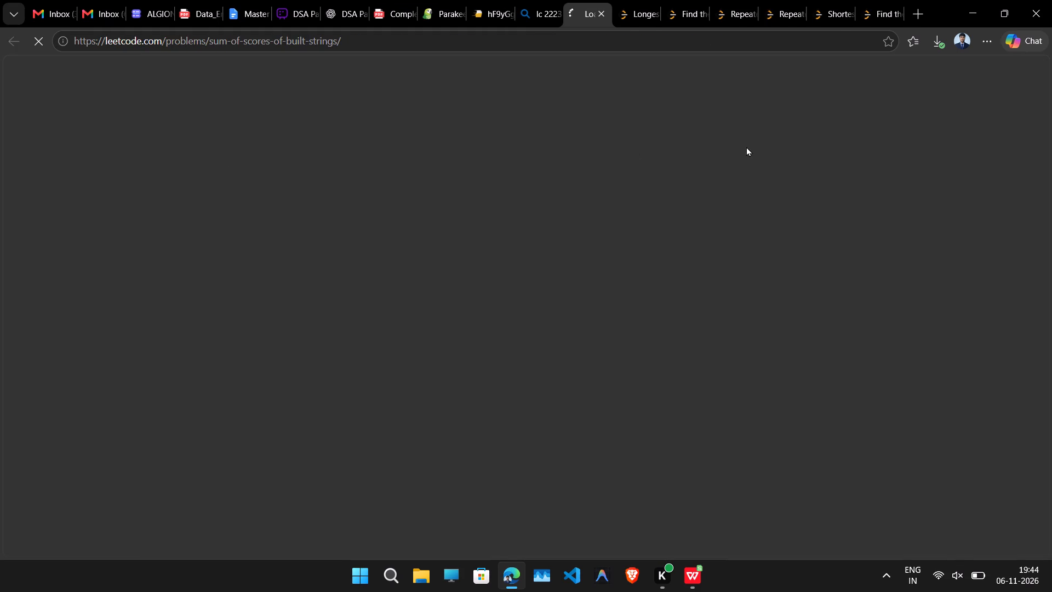
Copy the link of LeetCode's Find the Index of the First Occurrence in a String problem into cell F108 of the sheet.
{"action": "left_click", "coordinate": [702, 591]}
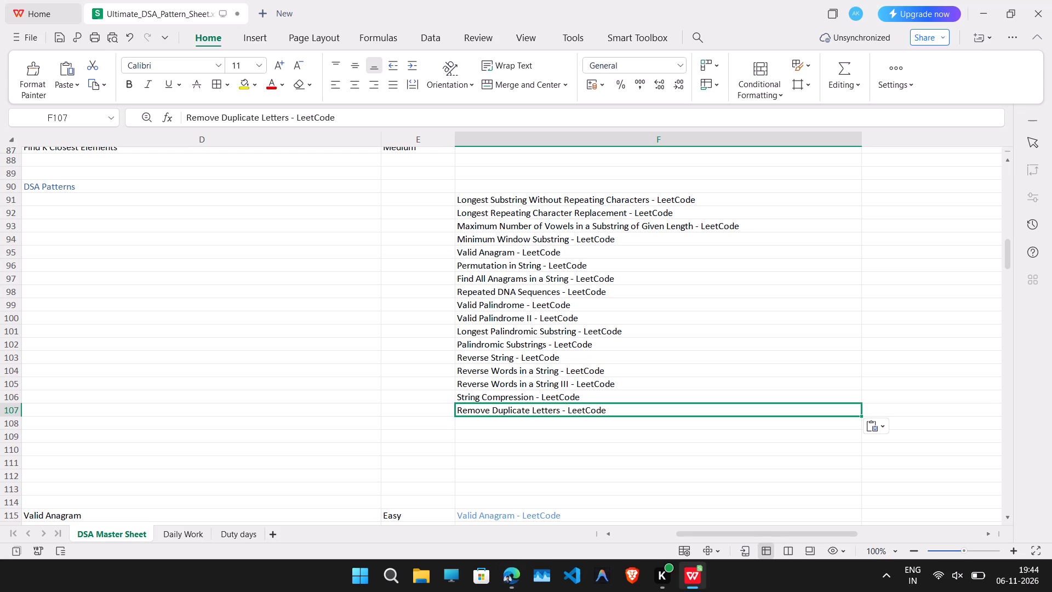
{"action": "left_click", "coordinate": [508, 573]}
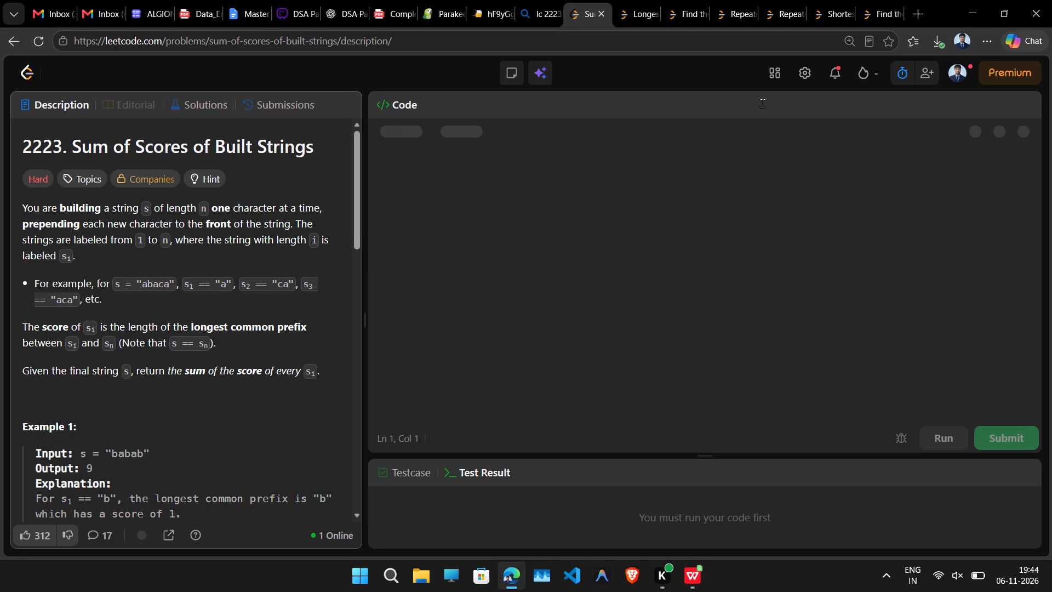
{"action": "left_click", "coordinate": [906, 0]}
{"action": "left_click", "coordinate": [883, 0]}
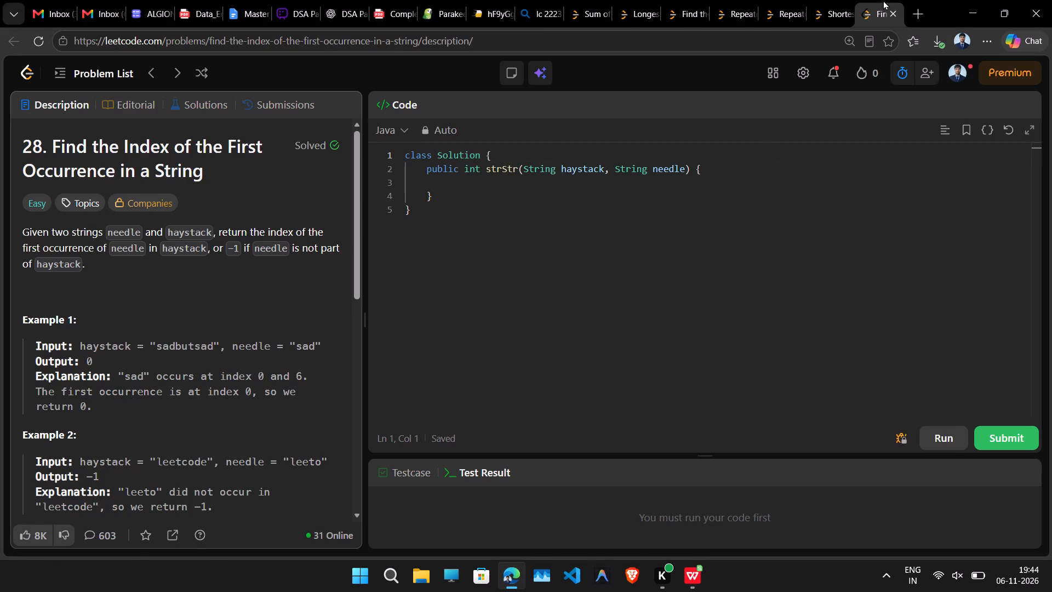
{"action": "left_click", "coordinate": [779, 47]}
{"action": "key", "text": "ctrl+c"}
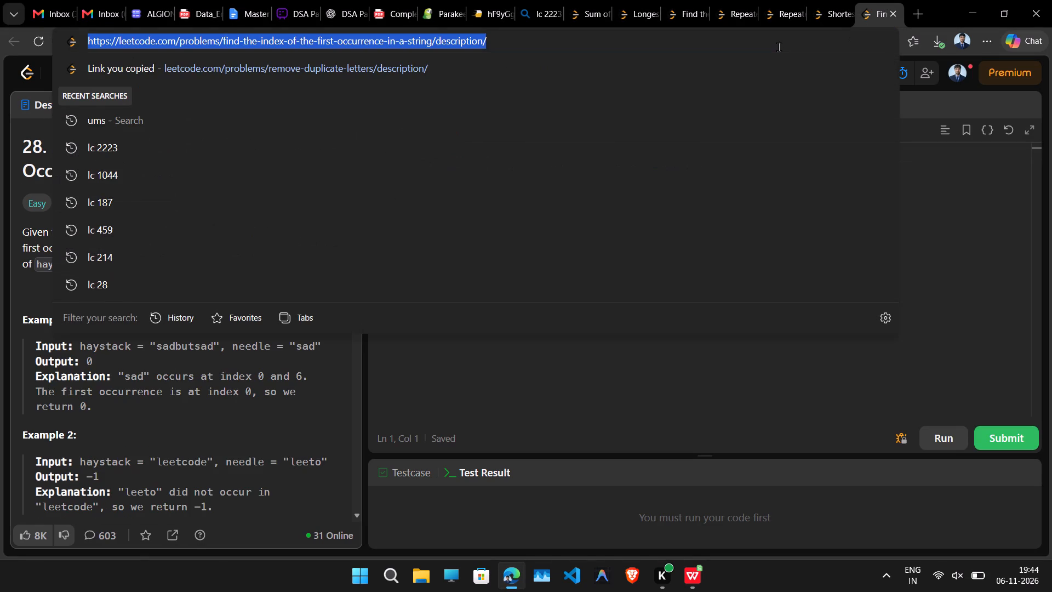
{"action": "left_click", "coordinate": [689, 588]}
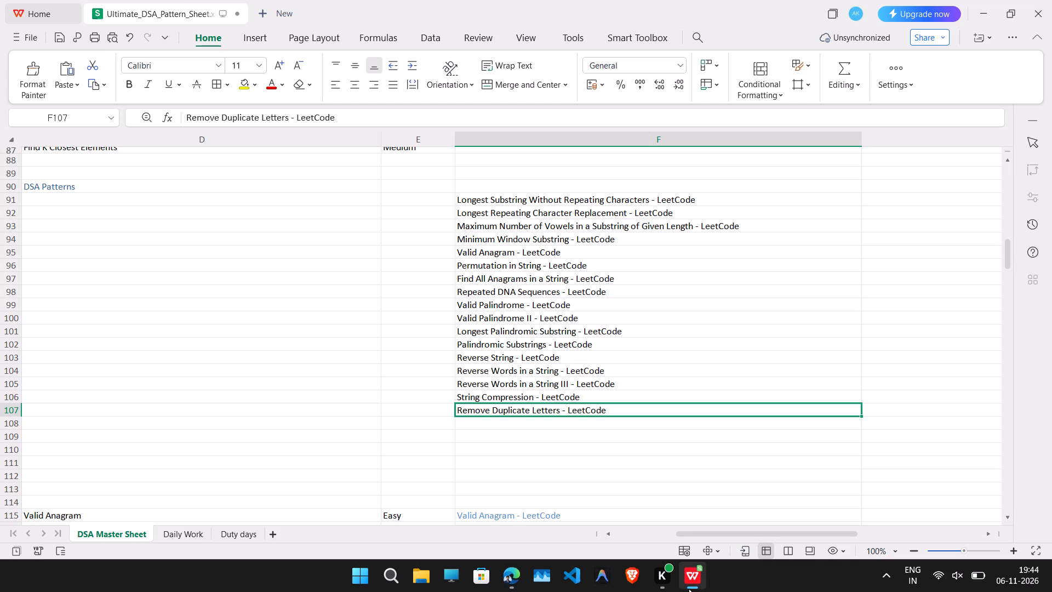
{"action": "key", "text": "Down"}
{"action": "key", "text": "ctrl+v"}
Copy the link of LeetCode's Shortest Palindrome problem from the browser into cell F109 of the DSA Master Sheet.
{"action": "left_click", "coordinate": [506, 572]}
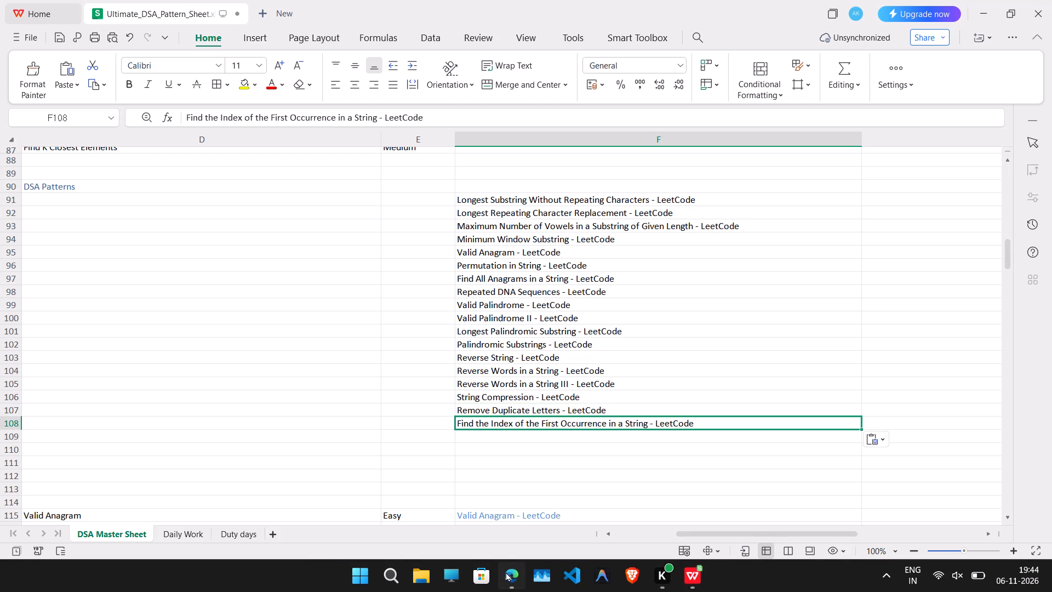
{"action": "left_click", "coordinate": [825, 0]}
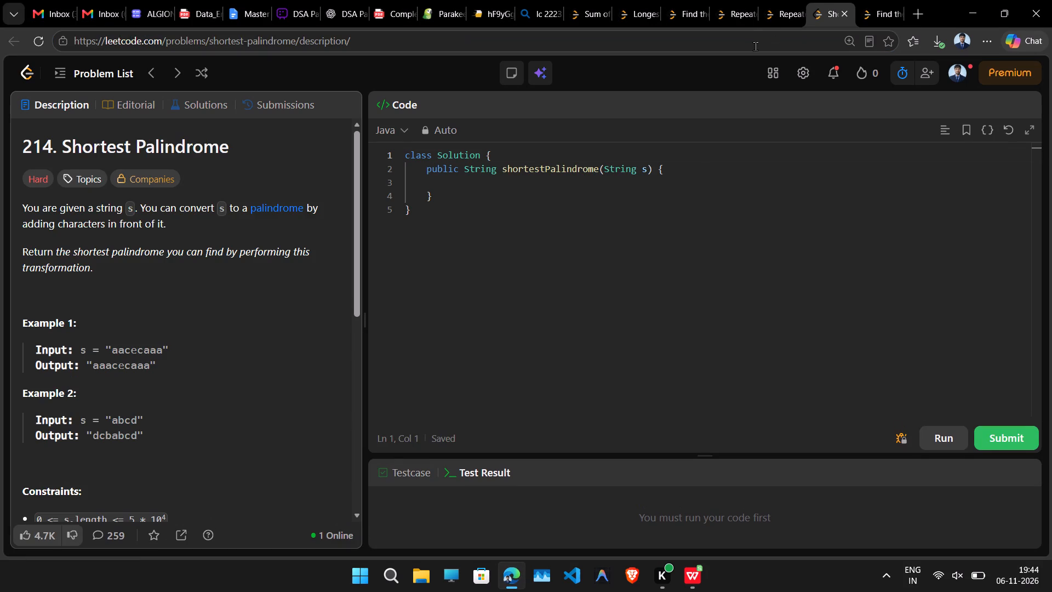
{"action": "left_click", "coordinate": [755, 46]}
{"action": "key", "text": "ctrl+c"}
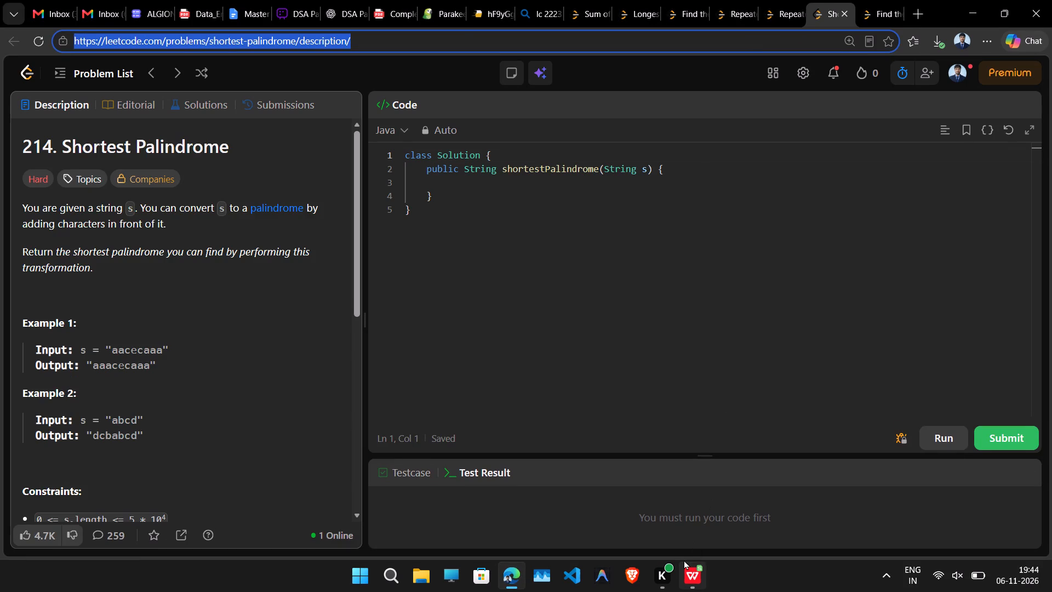
{"action": "left_click", "coordinate": [684, 560]}
{"action": "key", "text": "Down"}
{"action": "key", "text": "ctrl+v"}
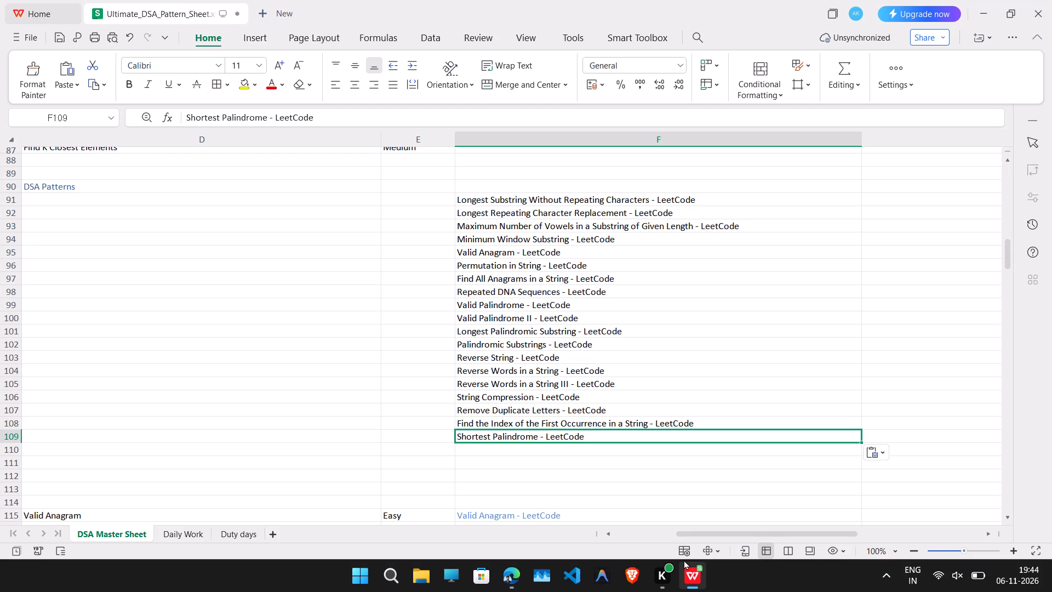
Copy the link of LeetCode's Repeated Substring Pattern problem from the browser into cell F110 of the DSA Master Sheet.
{"action": "left_click", "coordinate": [505, 582]}
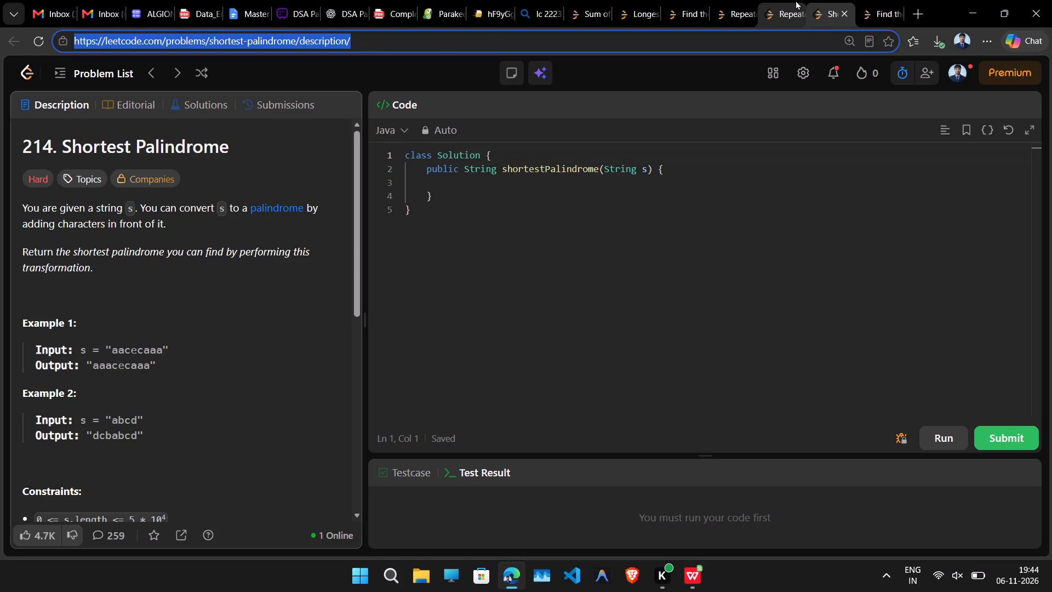
{"action": "left_click", "coordinate": [796, 0]}
{"action": "left_click", "coordinate": [739, 45]}
{"action": "key", "text": "ctrl+c"}
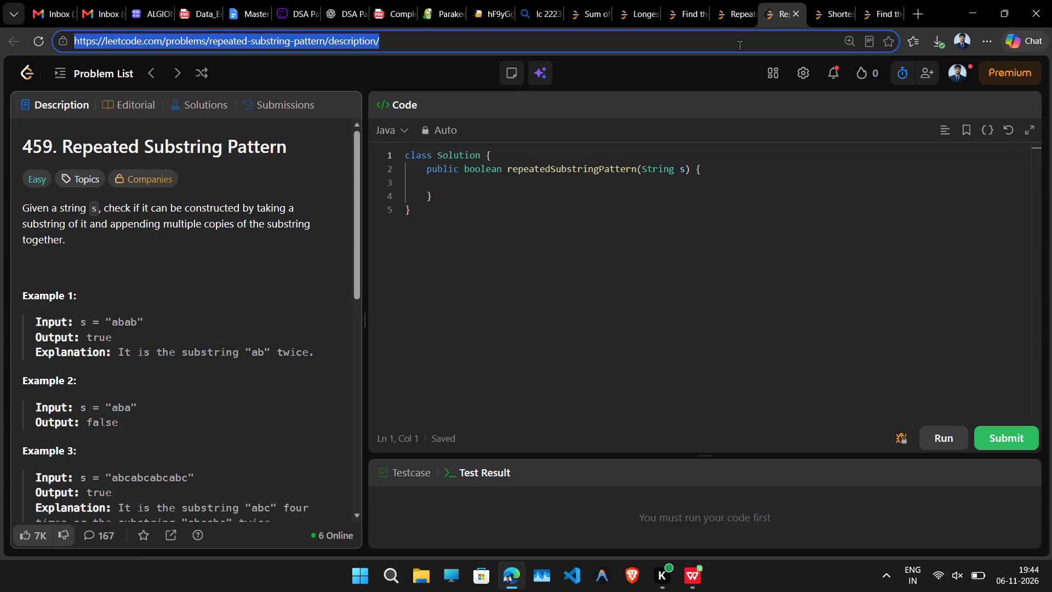
{"action": "left_click", "coordinate": [703, 568]}
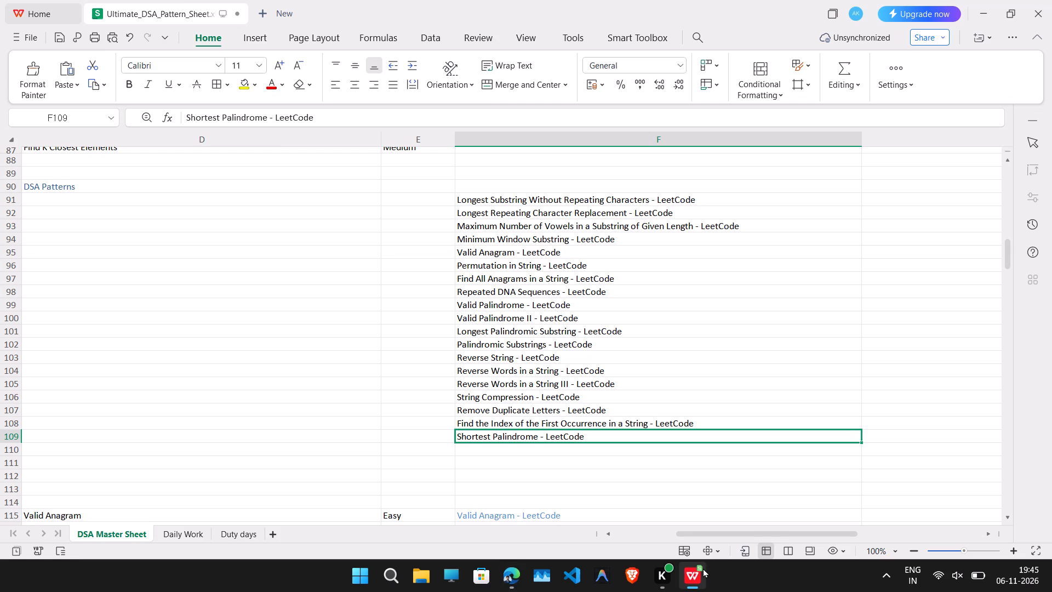
{"action": "key", "text": "Down"}
{"action": "key", "text": "ctrl+v"}
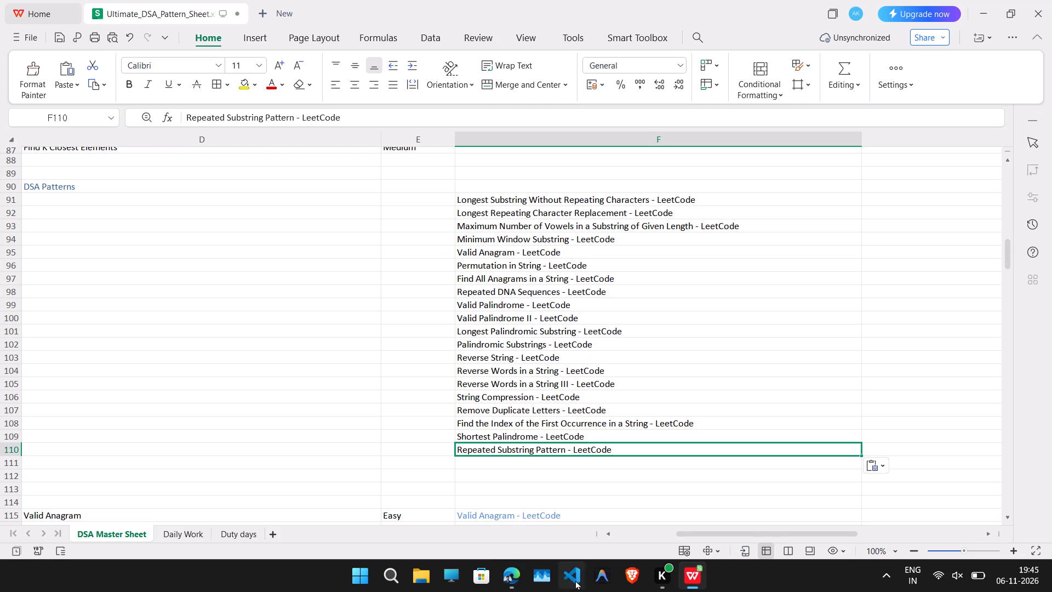
Copy the link of LeetCode's Repeated DNA Sequences problem from the browser into cell F111 of the DSA Master Sheet.
{"action": "left_click", "coordinate": [501, 577]}
{"action": "left_click", "coordinate": [724, 2]}
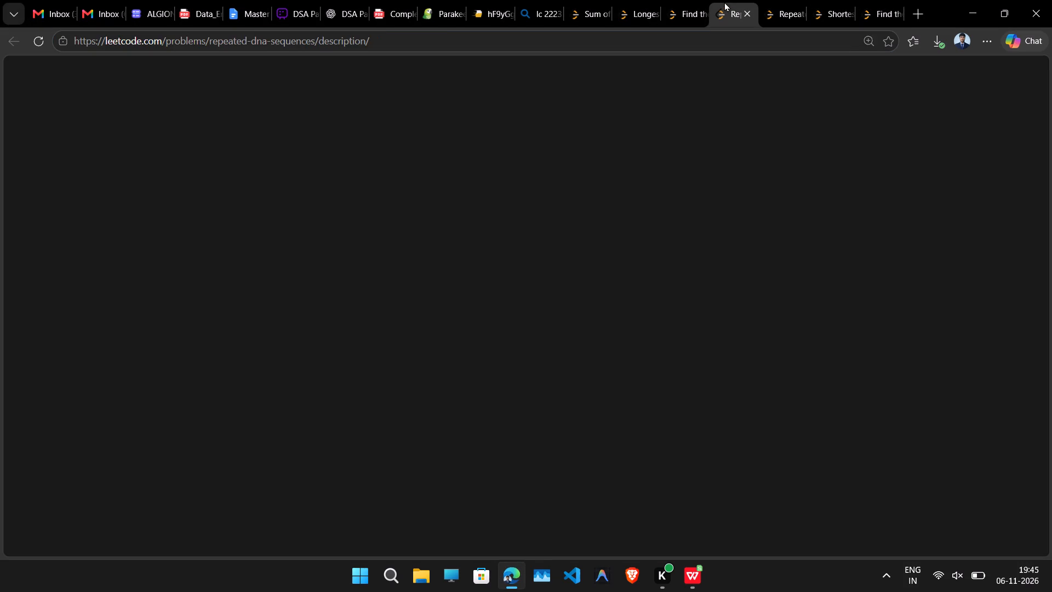
{"action": "left_click", "coordinate": [675, 37]}
{"action": "key", "text": "ctrl+c"}
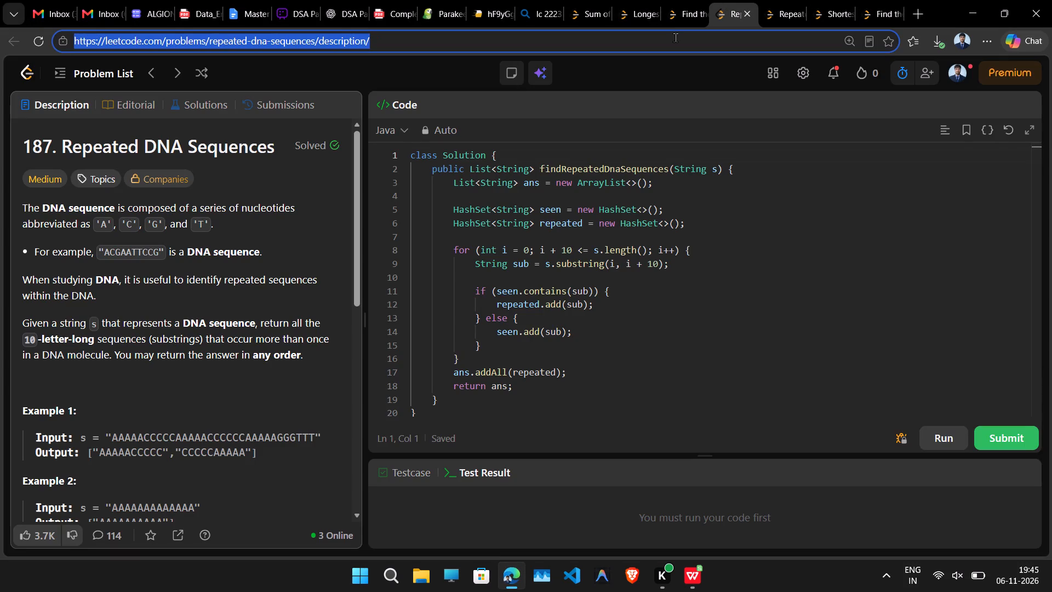
{"action": "left_click", "coordinate": [693, 565]}
{"action": "key", "text": "Down"}
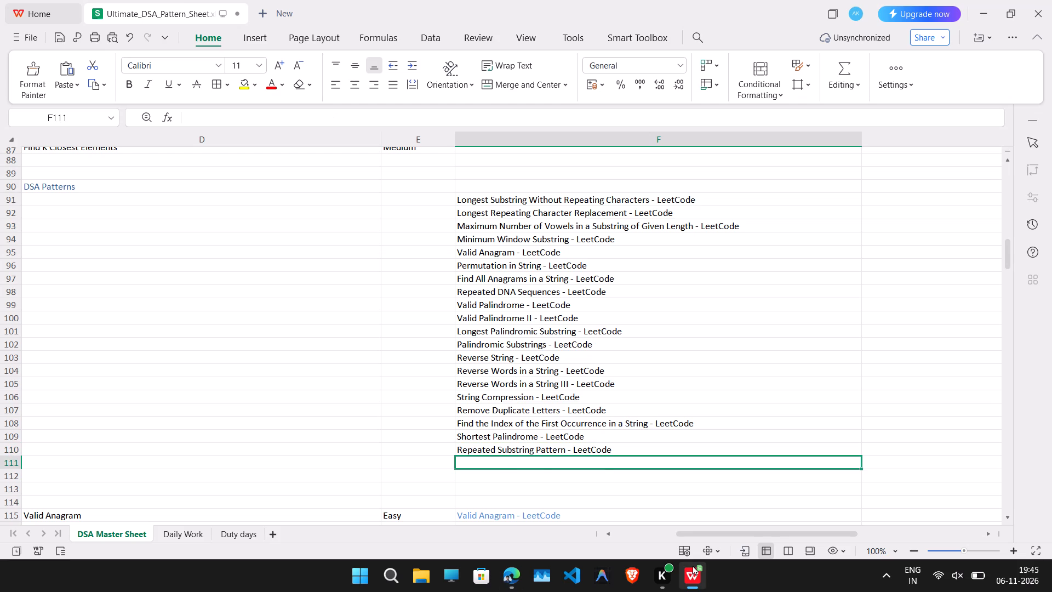
{"action": "key", "text": "ctrl+v"}
Copy the second open Find the Index of the First Occurrence in a String problem's link into cell F112 of the sheet.
{"action": "left_click", "coordinate": [504, 572]}
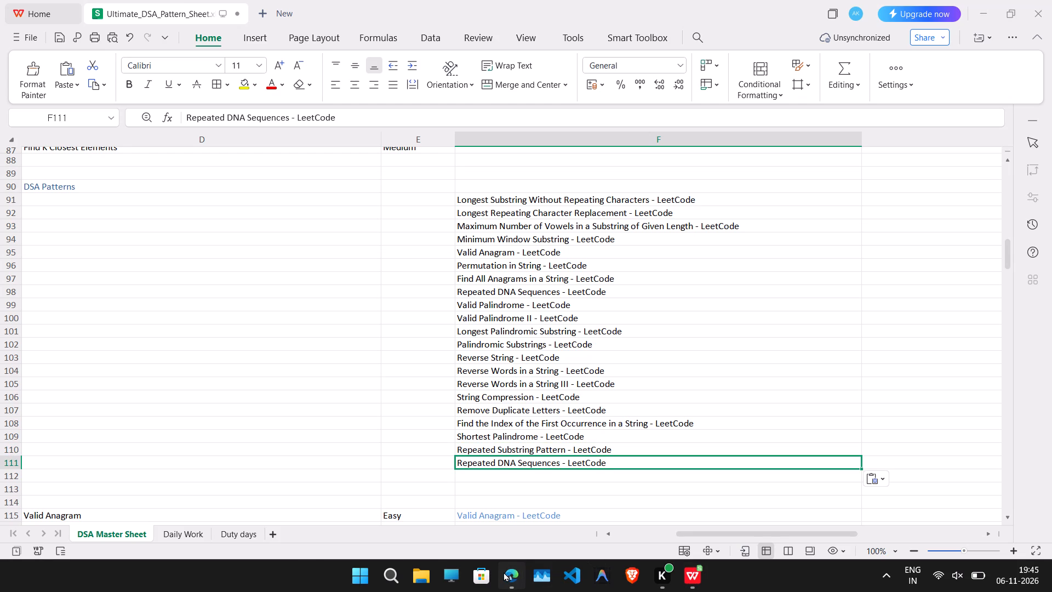
{"action": "left_click", "coordinate": [706, 0]}
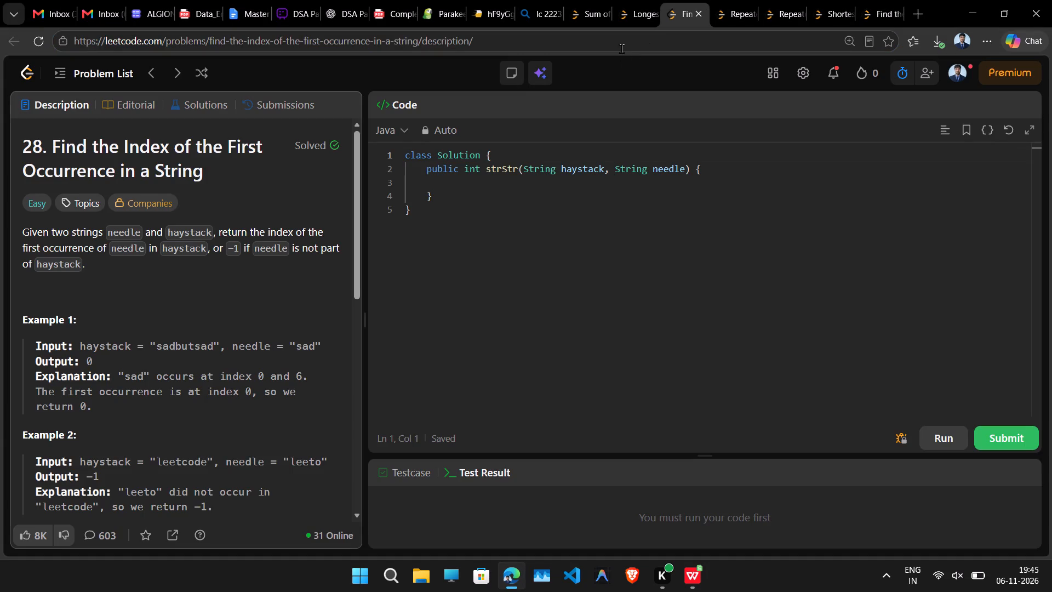
{"action": "left_click", "coordinate": [621, 42]}
{"action": "key", "text": "ctrl+c"}
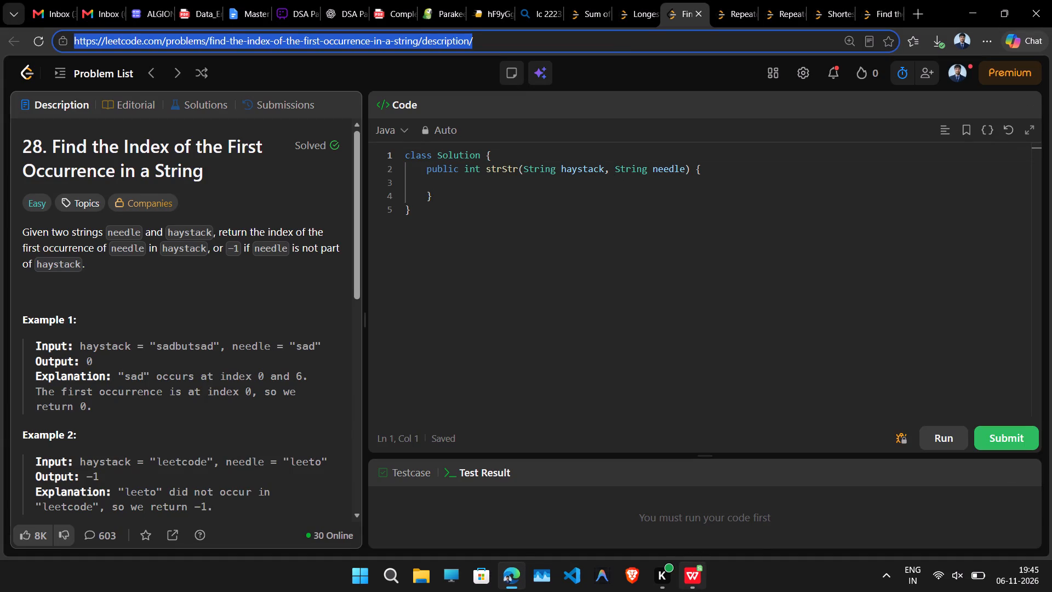
{"action": "left_click", "coordinate": [696, 585]}
{"action": "key", "text": "Down"}
{"action": "key", "text": "ctrl+v"}
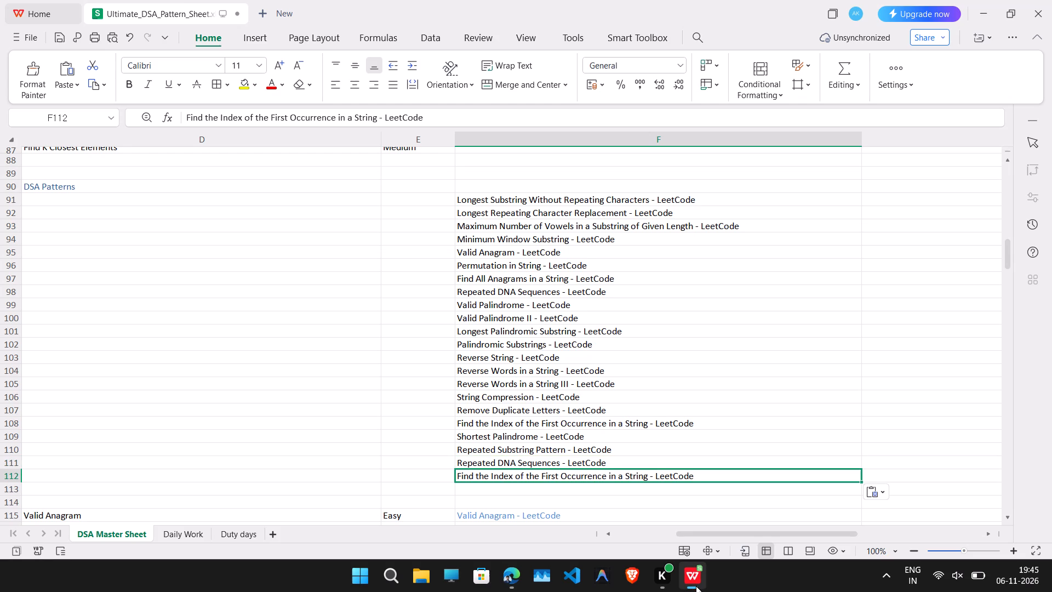
Copy the link of LeetCode's Longest Duplicate Substring problem from the browser into cell F113 of the DSA Master Sheet.
{"action": "left_click", "coordinate": [507, 571]}
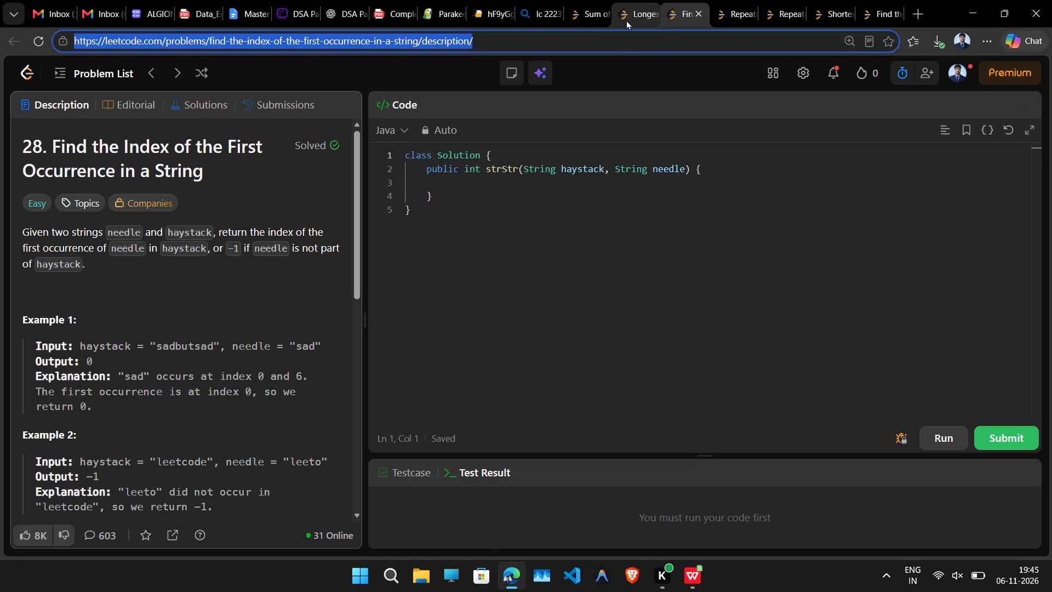
{"action": "left_click", "coordinate": [636, 0]}
{"action": "left_click", "coordinate": [617, 43]}
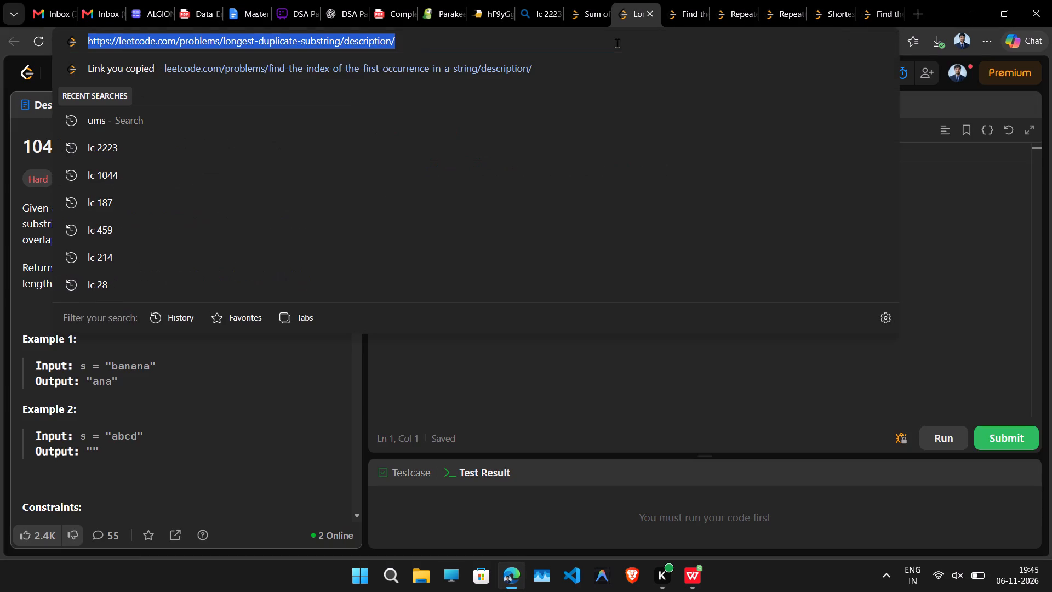
{"action": "key", "text": "ctrl+c"}
{"action": "left_click", "coordinate": [688, 575]}
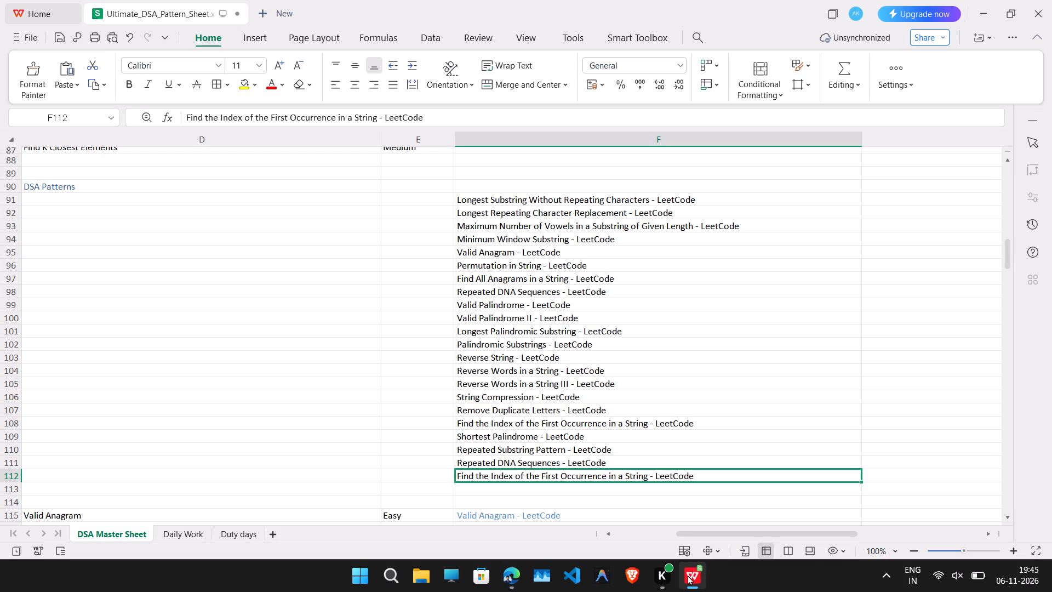
{"action": "key", "text": "Down"}
{"action": "key", "text": "ctrl+v"}
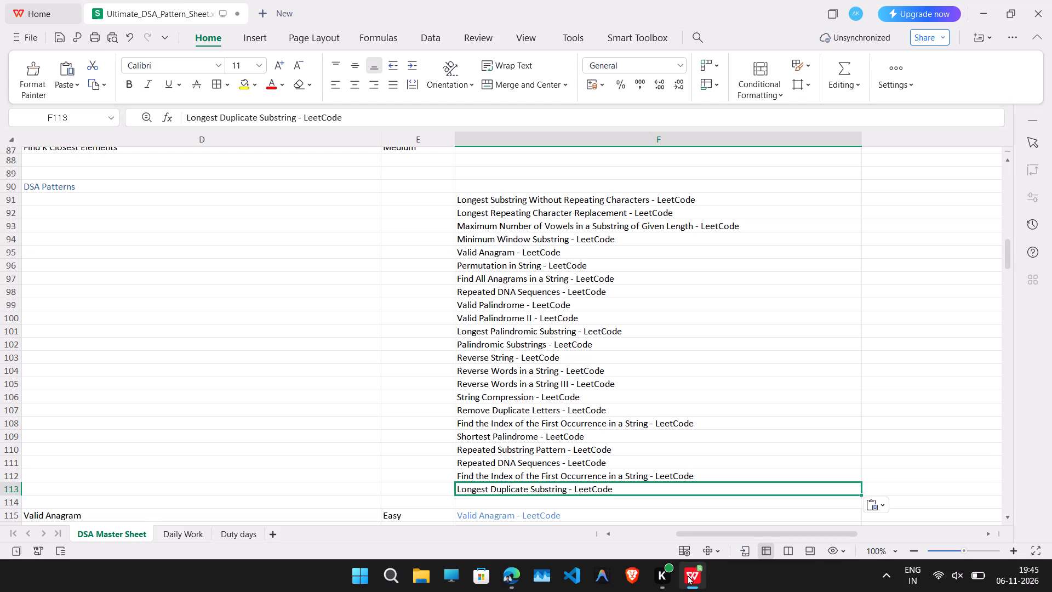
Copy the link of LeetCode's Sum of Scores of Built Strings problem from the browser into cell F114 of the DSA Master Sheet.
{"action": "left_click", "coordinate": [503, 568]}
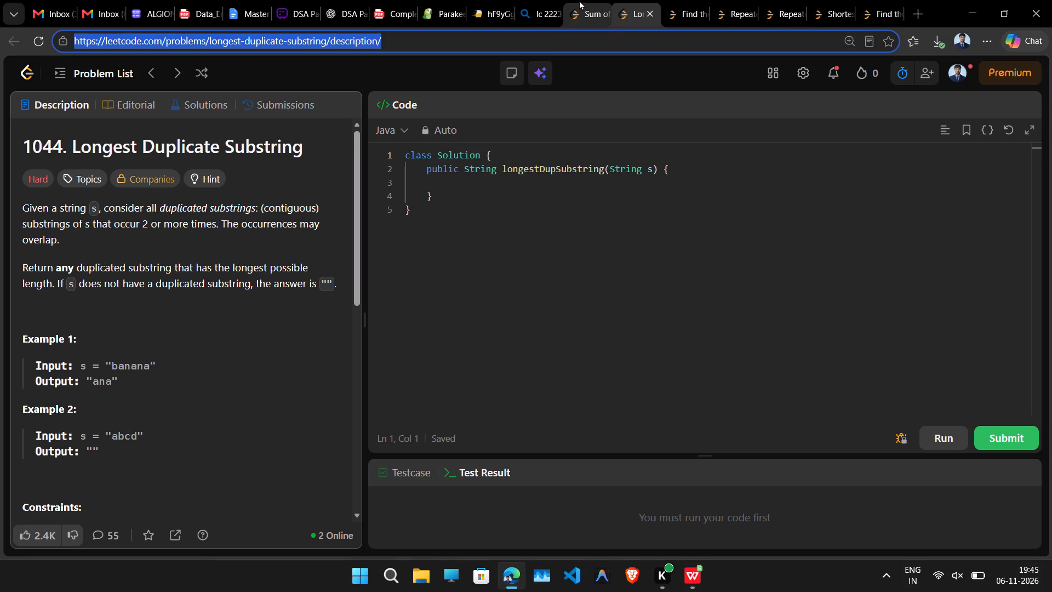
{"action": "left_click", "coordinate": [579, 0]}
{"action": "left_click", "coordinate": [559, 48]}
{"action": "key", "text": "ctrl+c"}
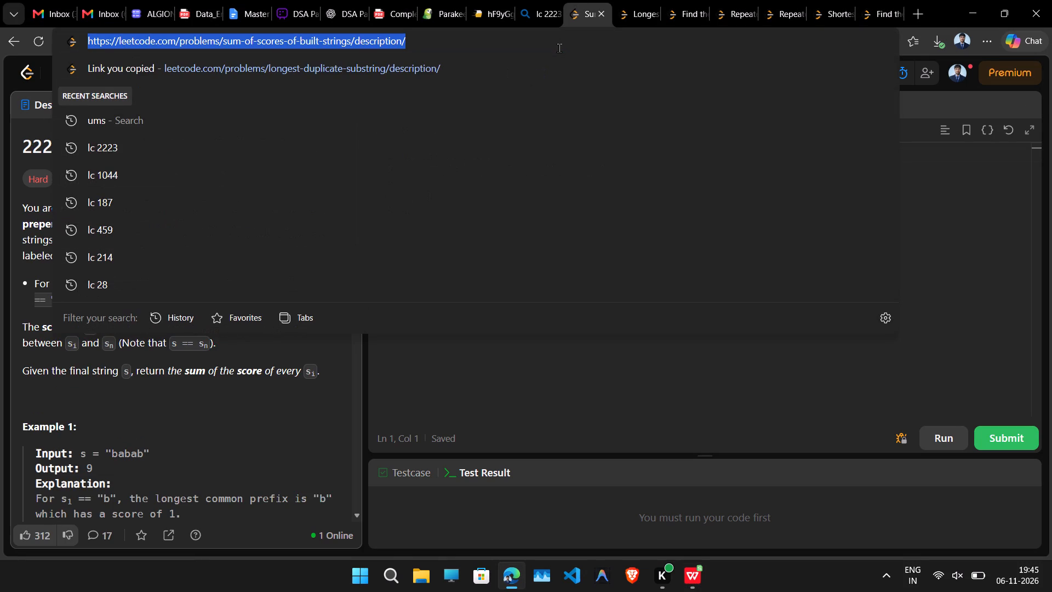
{"action": "left_click", "coordinate": [697, 576]}
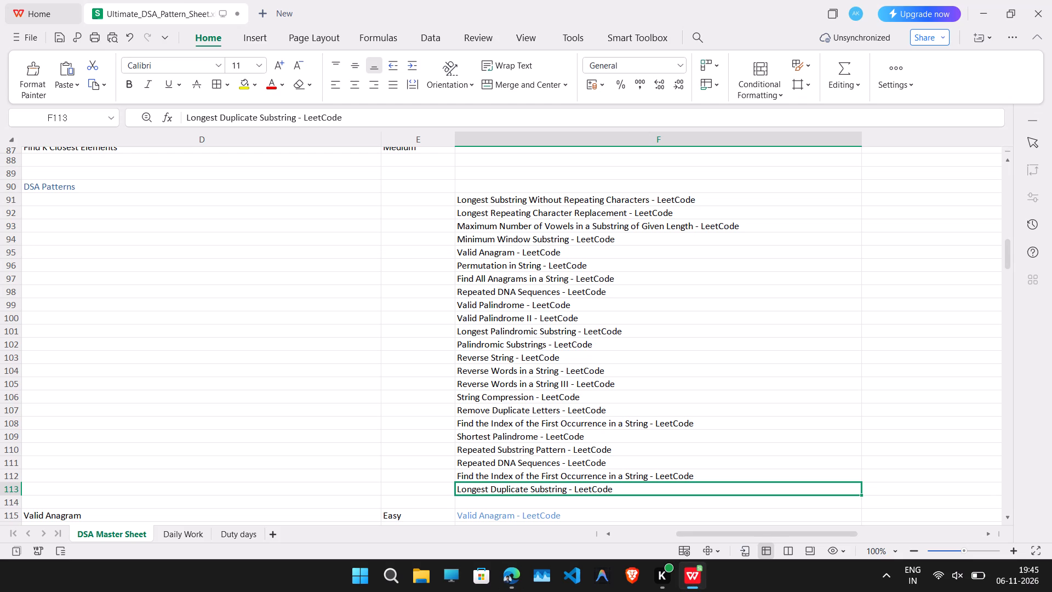
{"action": "key", "text": "Down"}
{"action": "key", "text": "ctrl+v"}
Fill the "String" label in column A from A102 down to A114, alongside the added problem links.
{"action": "scroll", "coordinate": [699, 388], "scroll_direction": "down", "scroll_amount": 3}
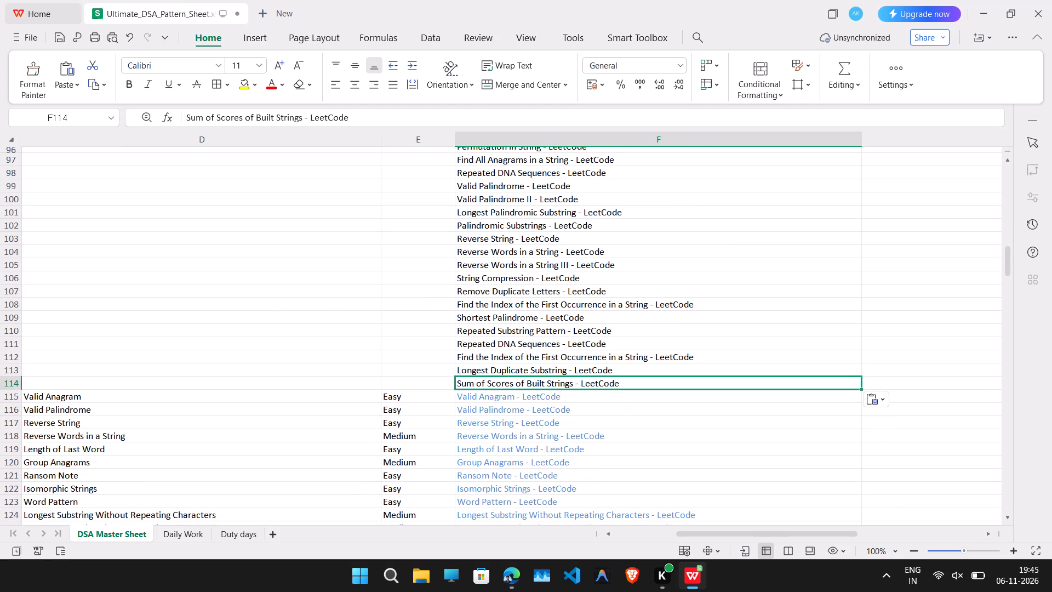
{"action": "scroll", "coordinate": [285, 315], "scroll_direction": "right", "scroll_amount": 9}
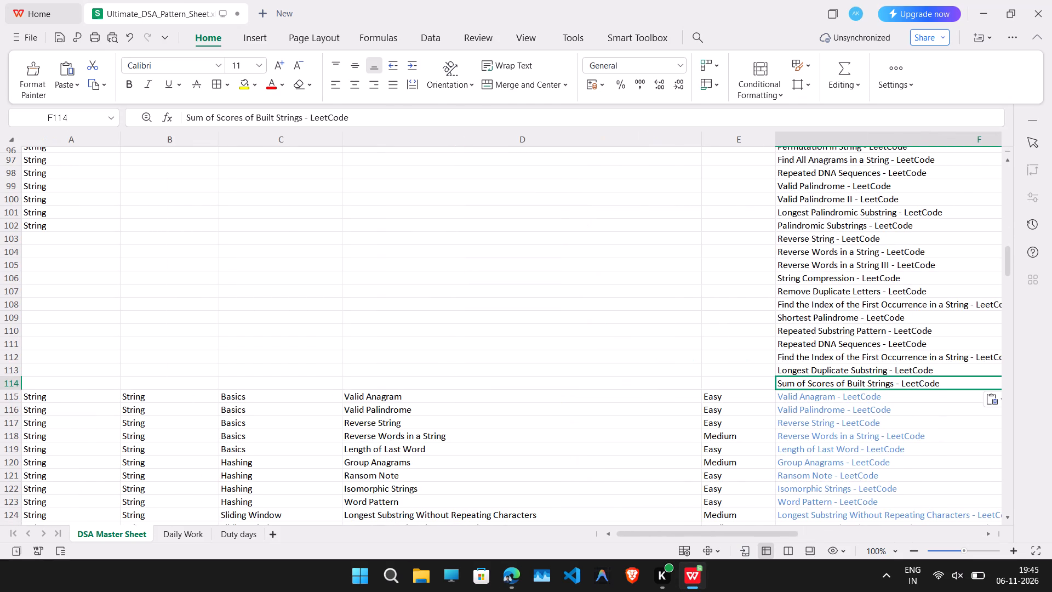
{"action": "left_click", "coordinate": [91, 229]}
{"action": "left_click_drag", "start_coordinate": [120, 232], "coordinate": [110, 389]}
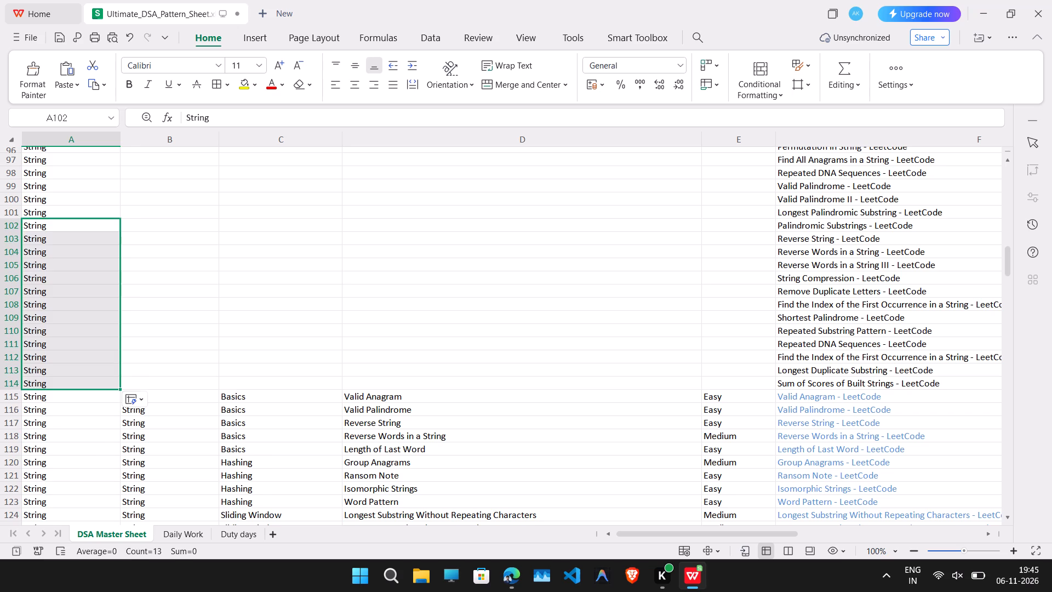
{"action": "left_click", "coordinate": [423, 274]}
Review the new String rows 91 to 114 against the layout of the Array rows above and the existing String rows below.
{"action": "scroll", "coordinate": [423, 274], "scroll_direction": "up", "scroll_amount": 7}
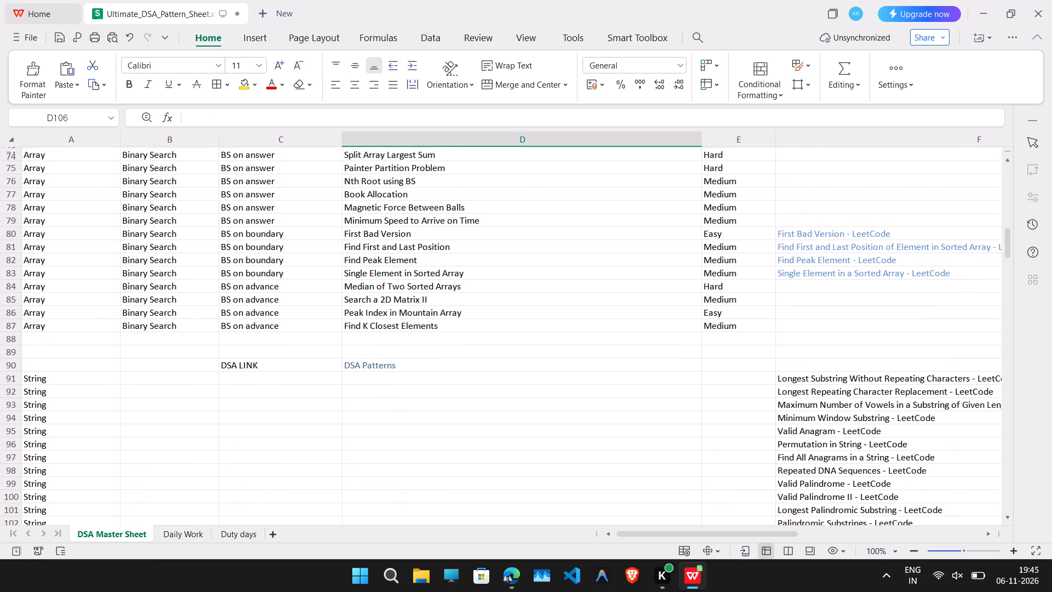
{"action": "scroll", "coordinate": [423, 274], "scroll_direction": "up", "scroll_amount": 1}
{"action": "scroll", "coordinate": [423, 274], "scroll_direction": "down", "scroll_amount": 7}
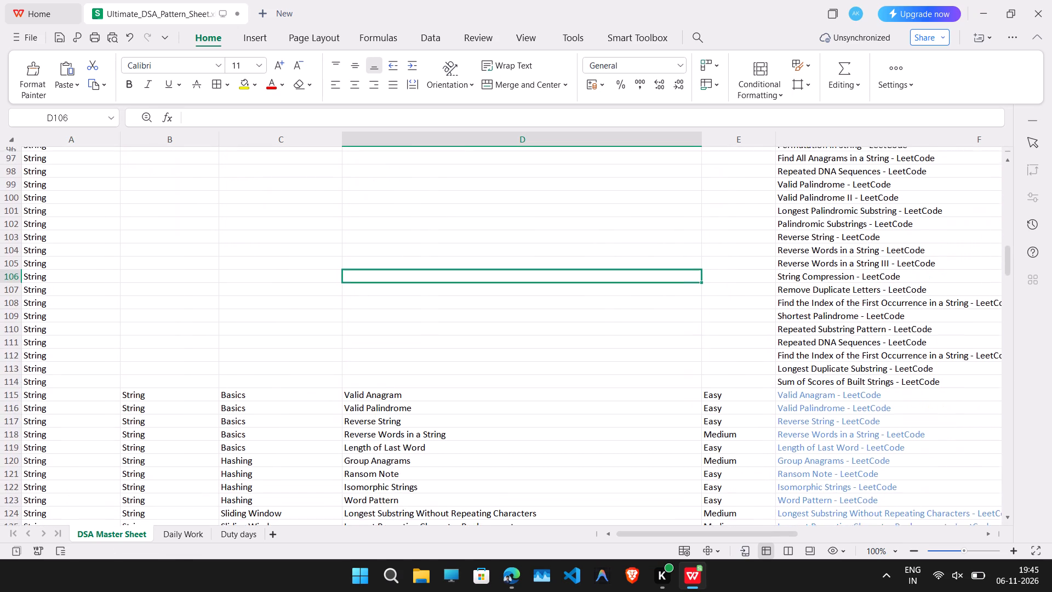
{"action": "scroll", "coordinate": [423, 274], "scroll_direction": "down", "scroll_amount": 1}
{"action": "scroll", "coordinate": [423, 274], "scroll_direction": "up", "scroll_amount": 1}
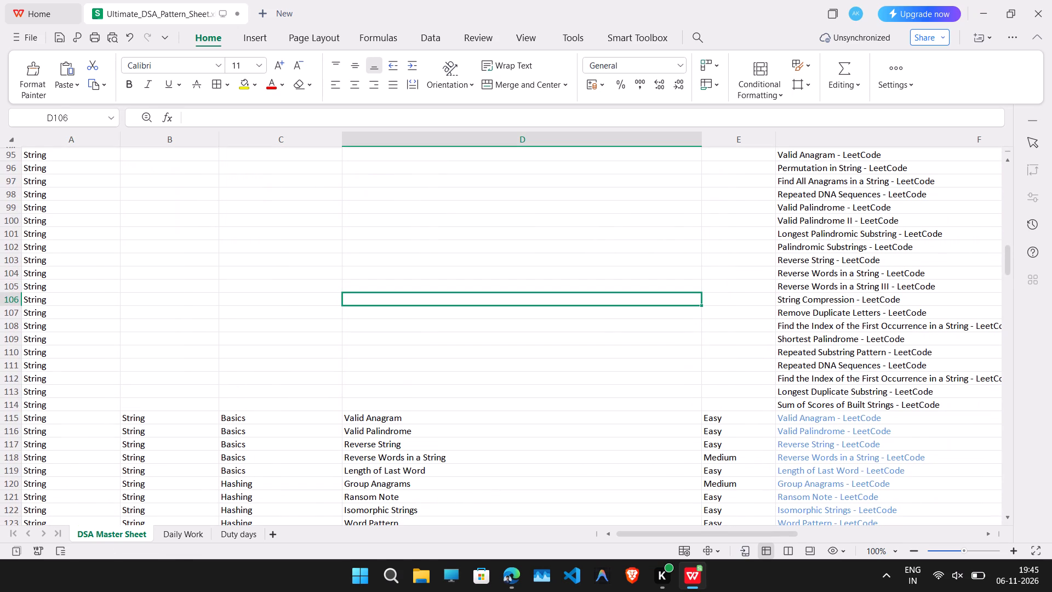
{"action": "scroll", "coordinate": [423, 274], "scroll_direction": "up", "scroll_amount": 1}
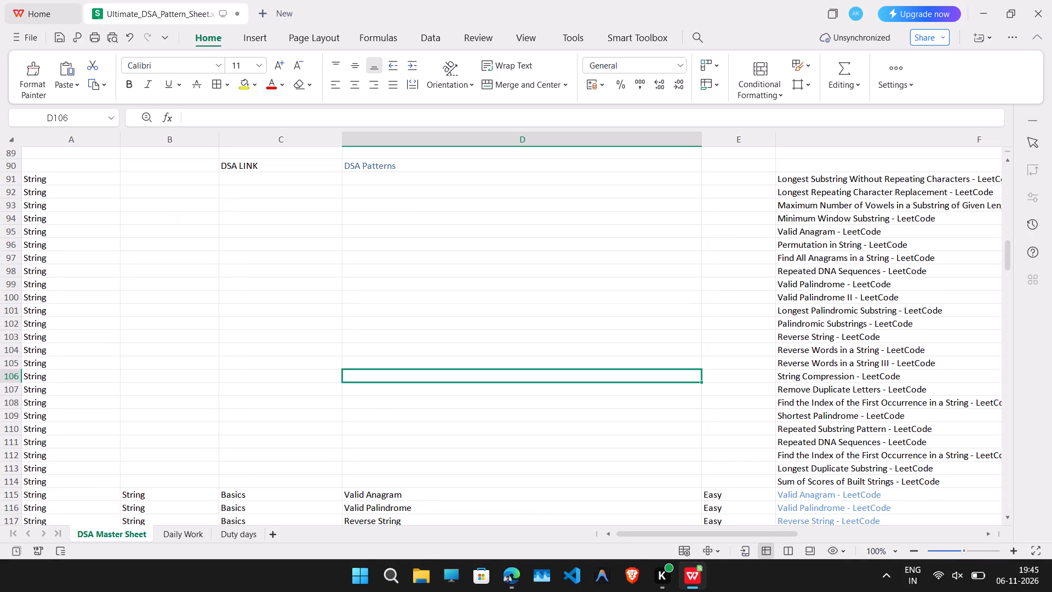
{"action": "left_click", "coordinate": [512, 576]}
{"action": "left_click", "coordinate": [333, 0]}
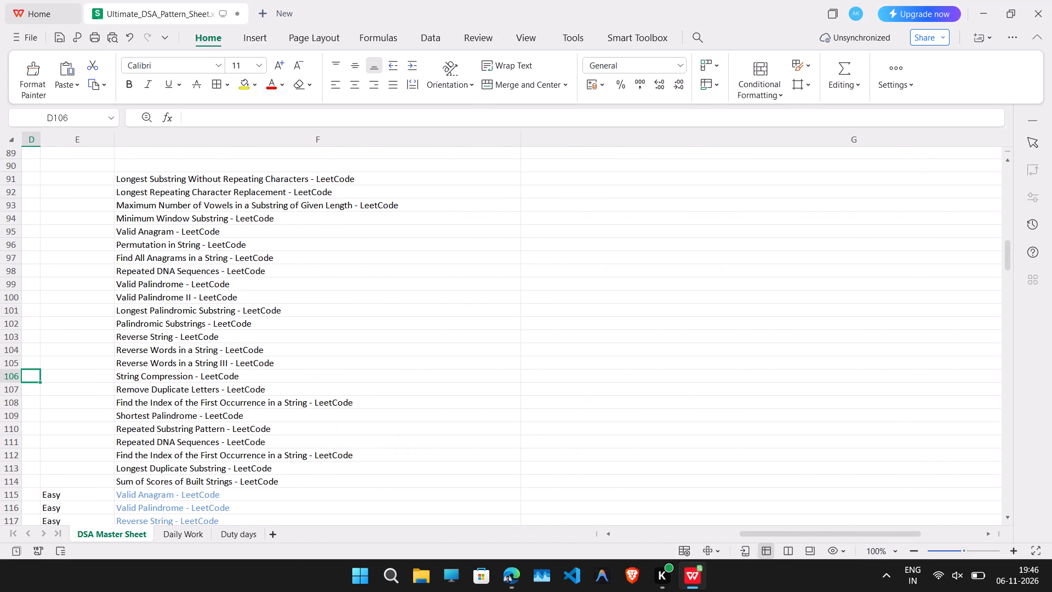
{"action": "left_click", "coordinate": [567, 219]}
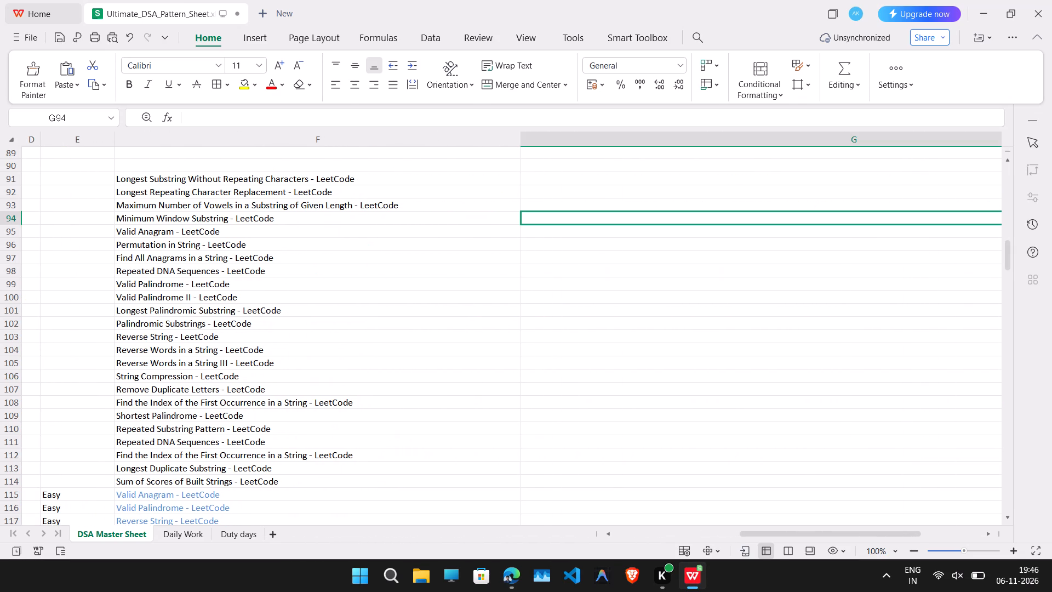
{"action": "key", "text": "ctrl+v"}
Review the pasted pattern lists in column G alongside the problem links in column F.
{"action": "scroll", "coordinate": [567, 219], "scroll_direction": "right", "scroll_amount": 5}
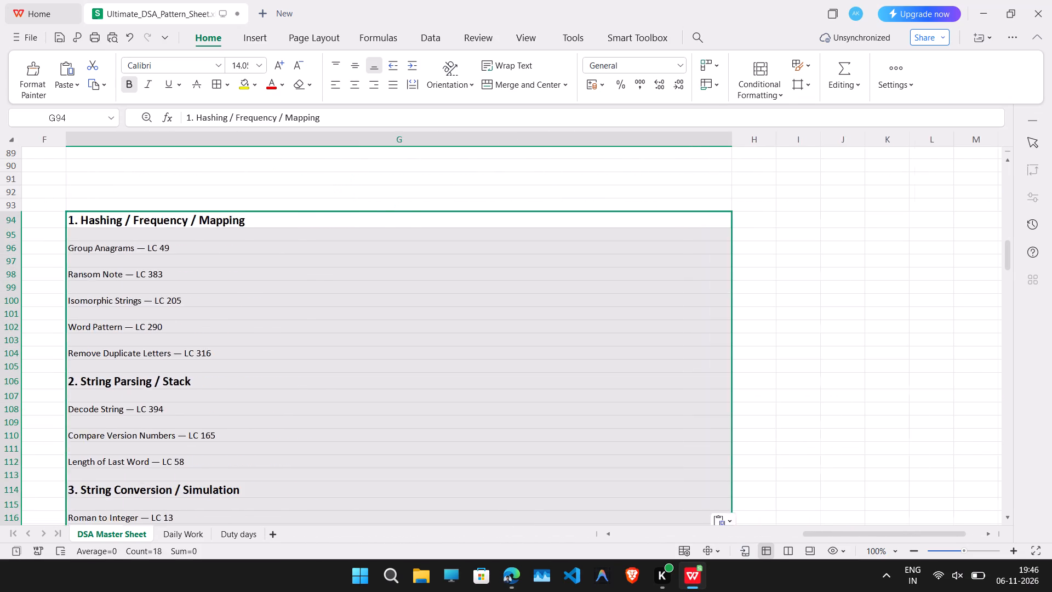
{"action": "scroll", "coordinate": [567, 219], "scroll_direction": "right", "scroll_amount": 1}
{"action": "scroll", "coordinate": [567, 219], "scroll_direction": "down", "scroll_amount": 5}
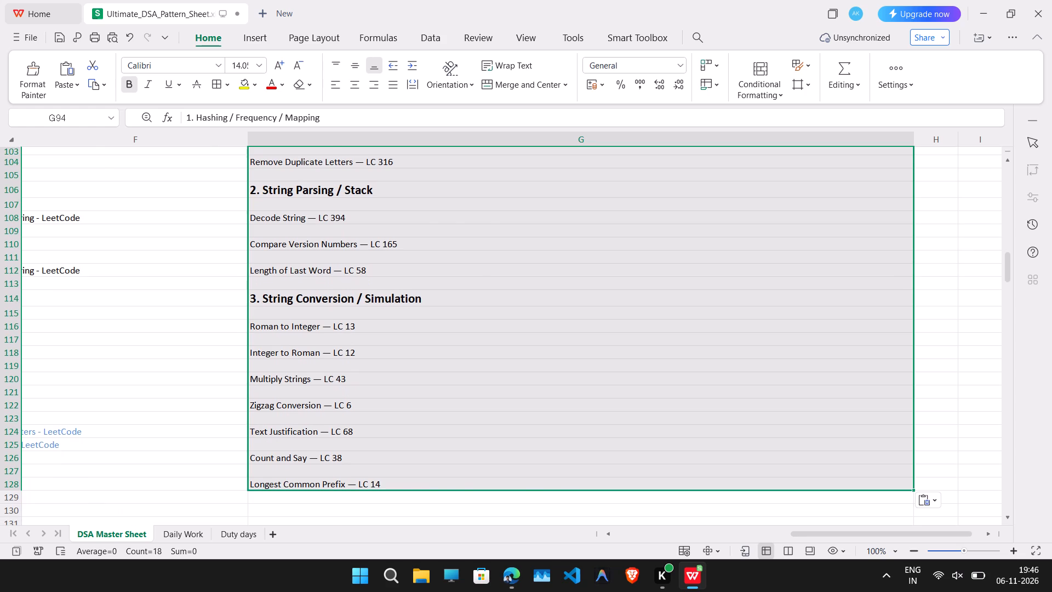
{"action": "scroll", "coordinate": [567, 219], "scroll_direction": "right", "scroll_amount": 5}
{"action": "scroll", "coordinate": [567, 219], "scroll_direction": "up", "scroll_amount": 1}
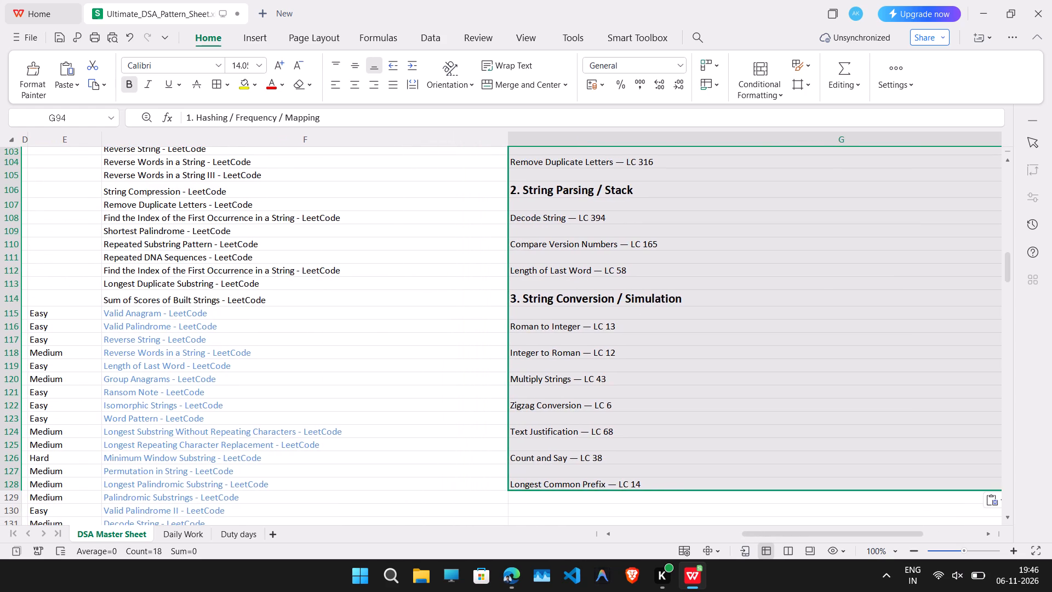
{"action": "scroll", "coordinate": [567, 219], "scroll_direction": "up", "scroll_amount": 4}
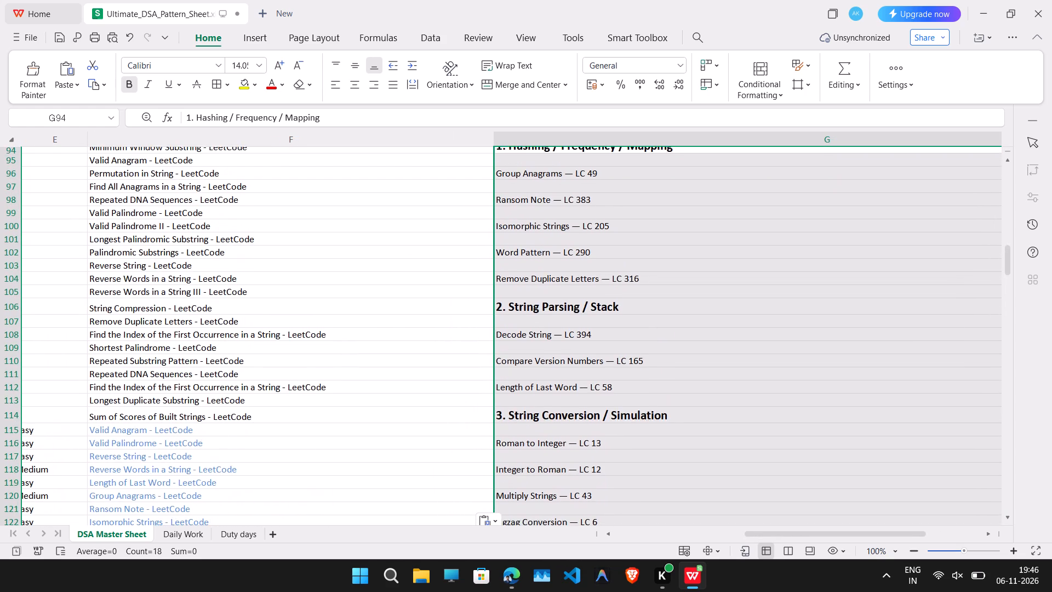
{"action": "scroll", "coordinate": [567, 219], "scroll_direction": "up", "scroll_amount": 1}
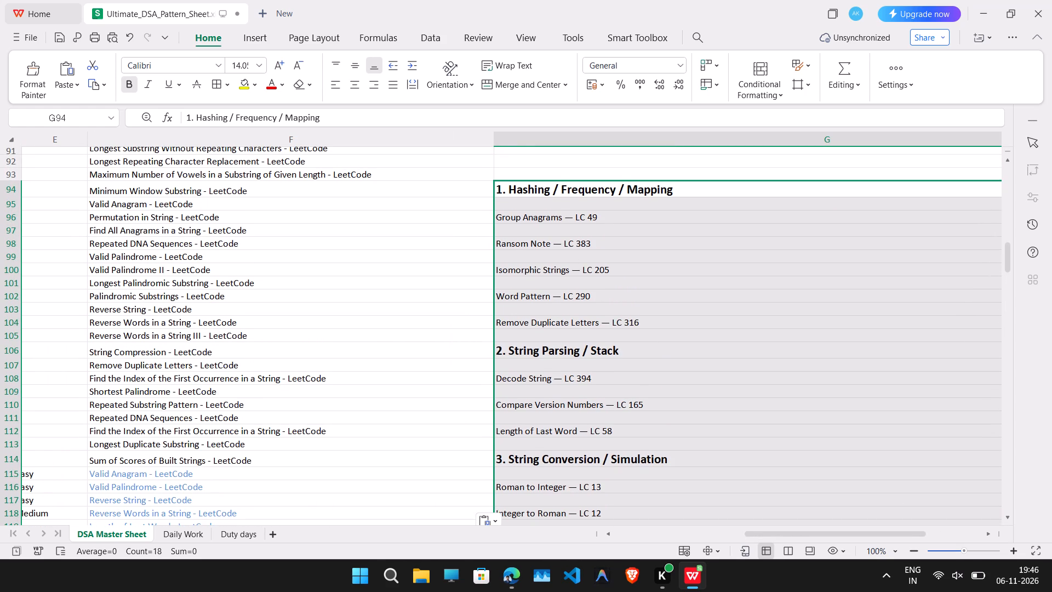
{"action": "scroll", "coordinate": [558, 206], "scroll_direction": "down", "scroll_amount": 2}
{"action": "scroll", "coordinate": [558, 206], "scroll_direction": "left", "scroll_amount": 3}
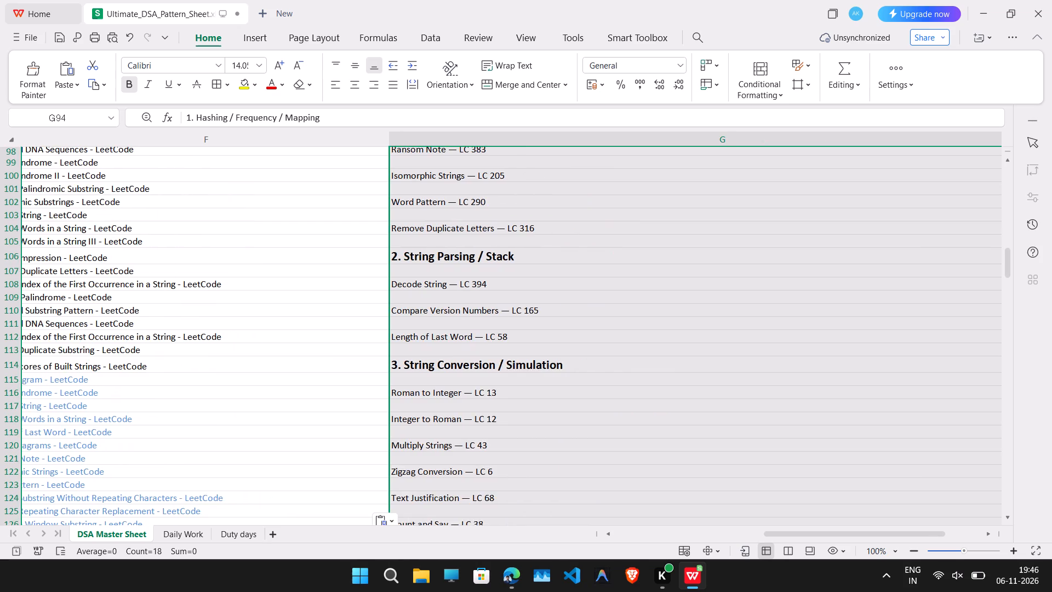
{"action": "scroll", "coordinate": [558, 206], "scroll_direction": "down", "scroll_amount": 3}
{"action": "scroll", "coordinate": [558, 206], "scroll_direction": "left", "scroll_amount": 4}
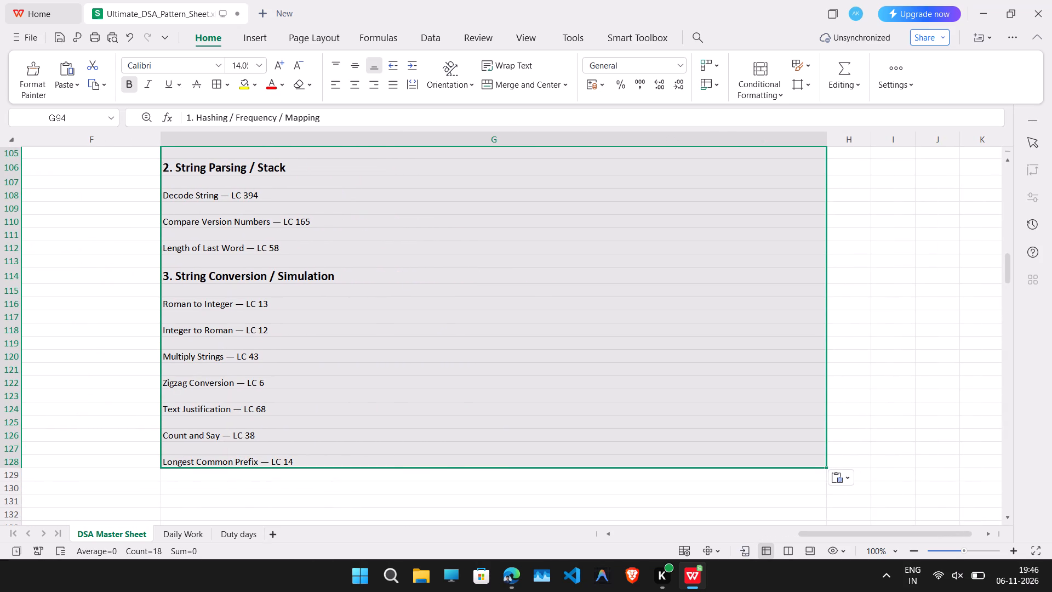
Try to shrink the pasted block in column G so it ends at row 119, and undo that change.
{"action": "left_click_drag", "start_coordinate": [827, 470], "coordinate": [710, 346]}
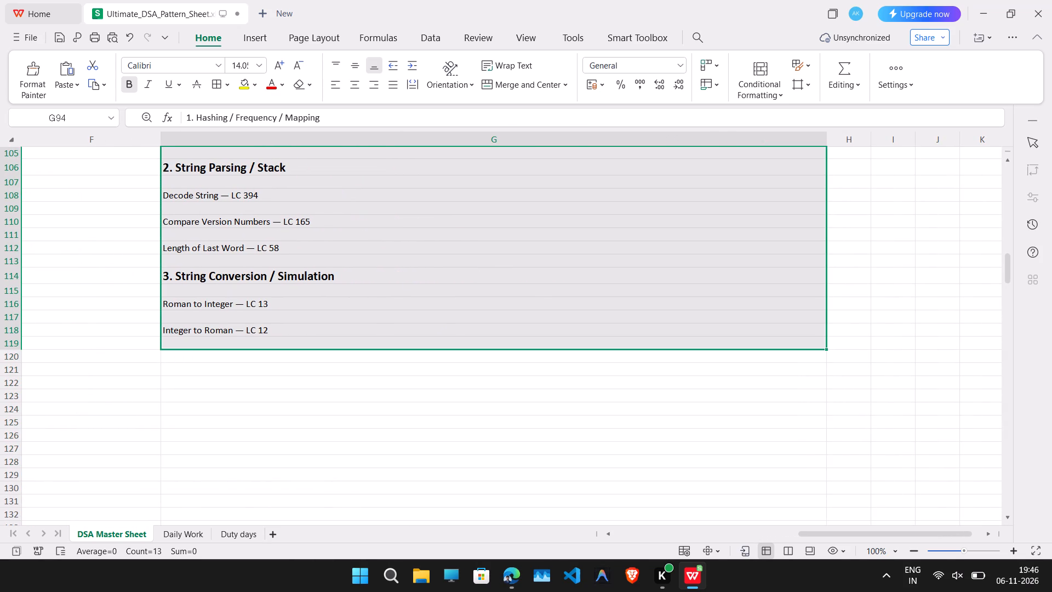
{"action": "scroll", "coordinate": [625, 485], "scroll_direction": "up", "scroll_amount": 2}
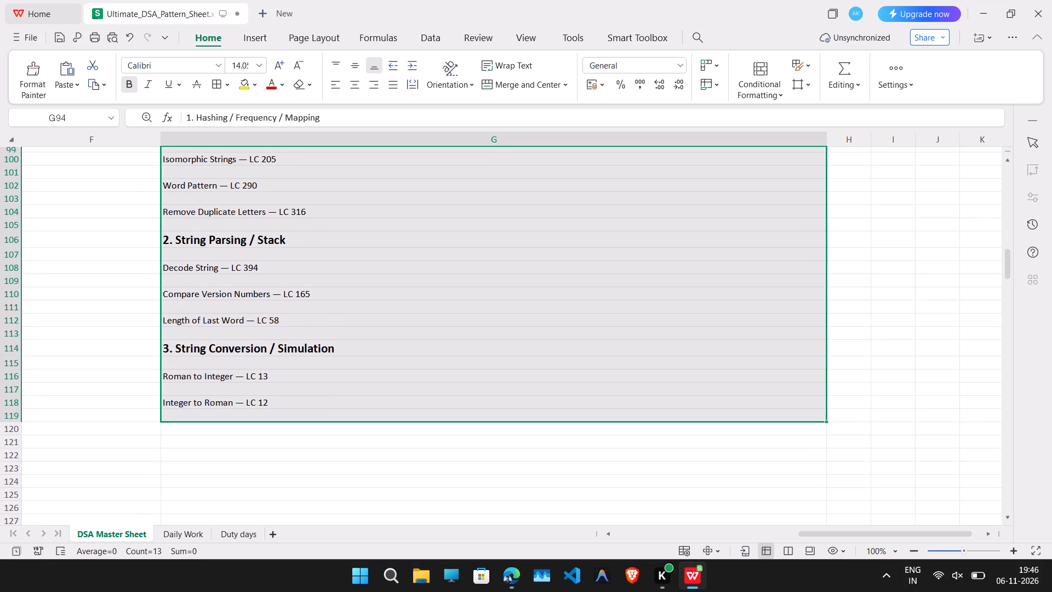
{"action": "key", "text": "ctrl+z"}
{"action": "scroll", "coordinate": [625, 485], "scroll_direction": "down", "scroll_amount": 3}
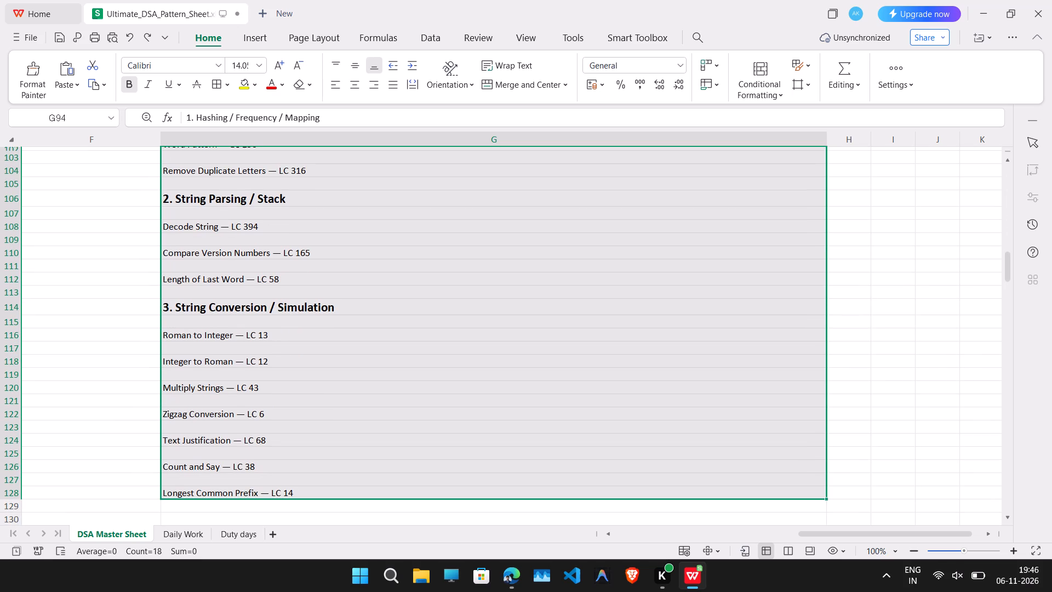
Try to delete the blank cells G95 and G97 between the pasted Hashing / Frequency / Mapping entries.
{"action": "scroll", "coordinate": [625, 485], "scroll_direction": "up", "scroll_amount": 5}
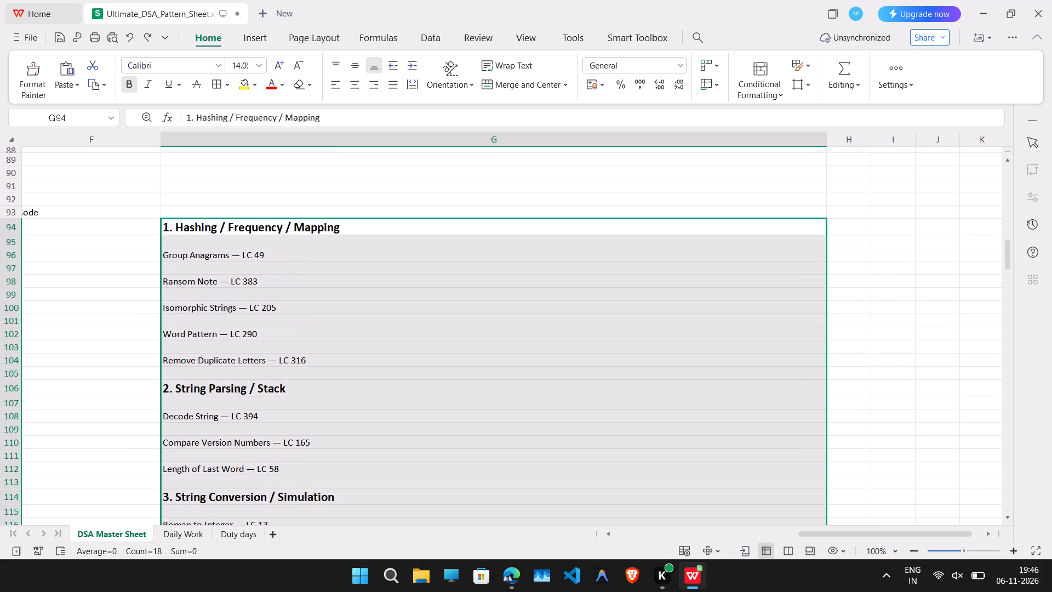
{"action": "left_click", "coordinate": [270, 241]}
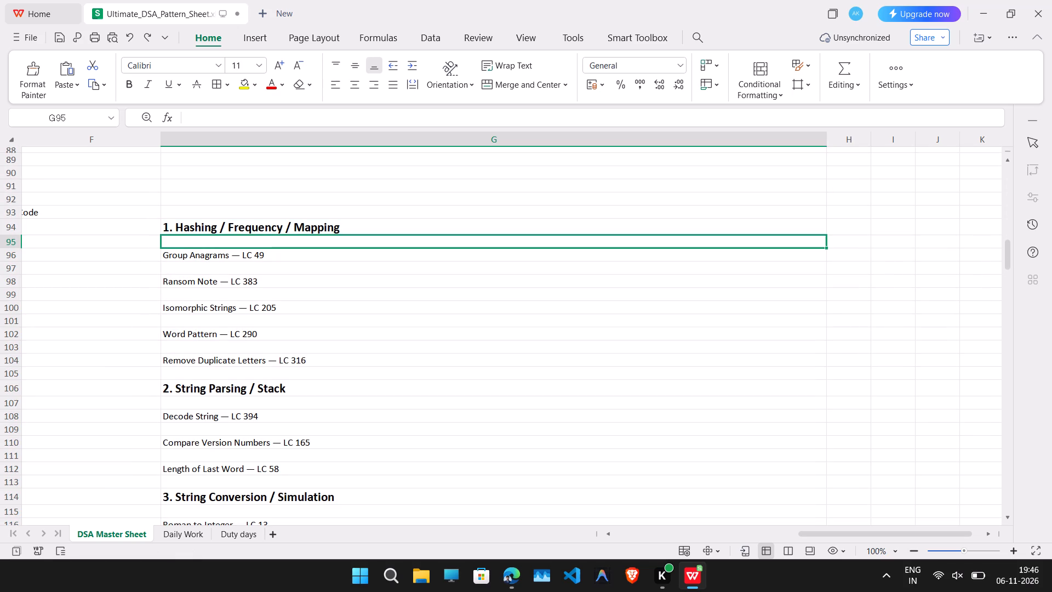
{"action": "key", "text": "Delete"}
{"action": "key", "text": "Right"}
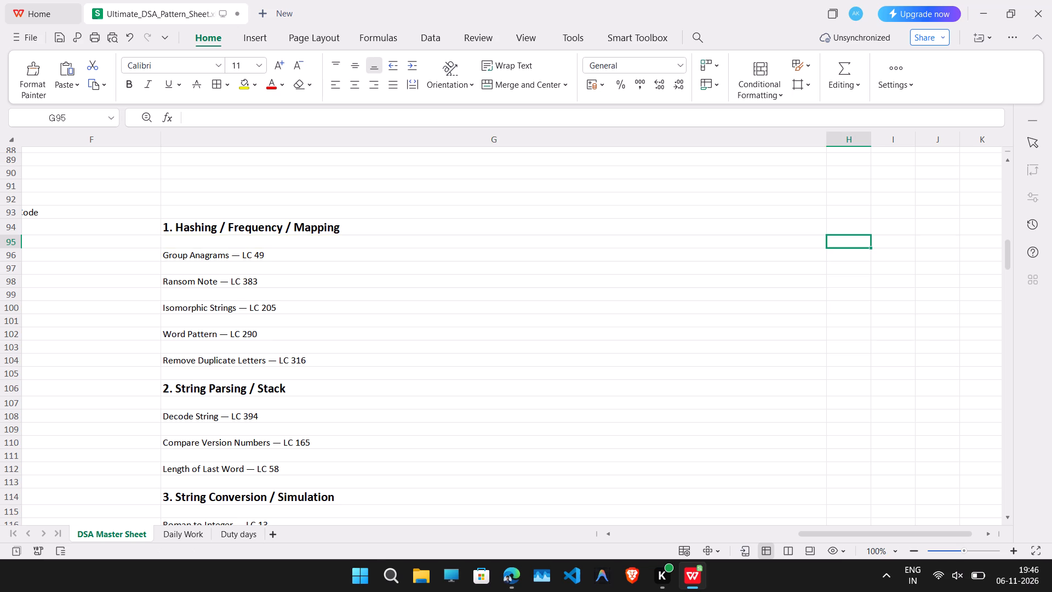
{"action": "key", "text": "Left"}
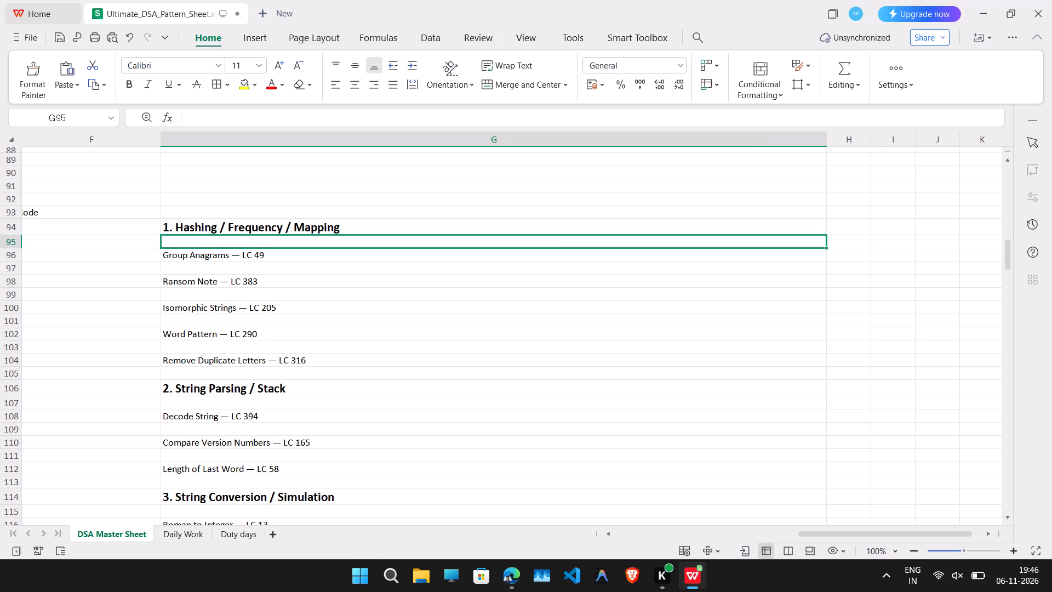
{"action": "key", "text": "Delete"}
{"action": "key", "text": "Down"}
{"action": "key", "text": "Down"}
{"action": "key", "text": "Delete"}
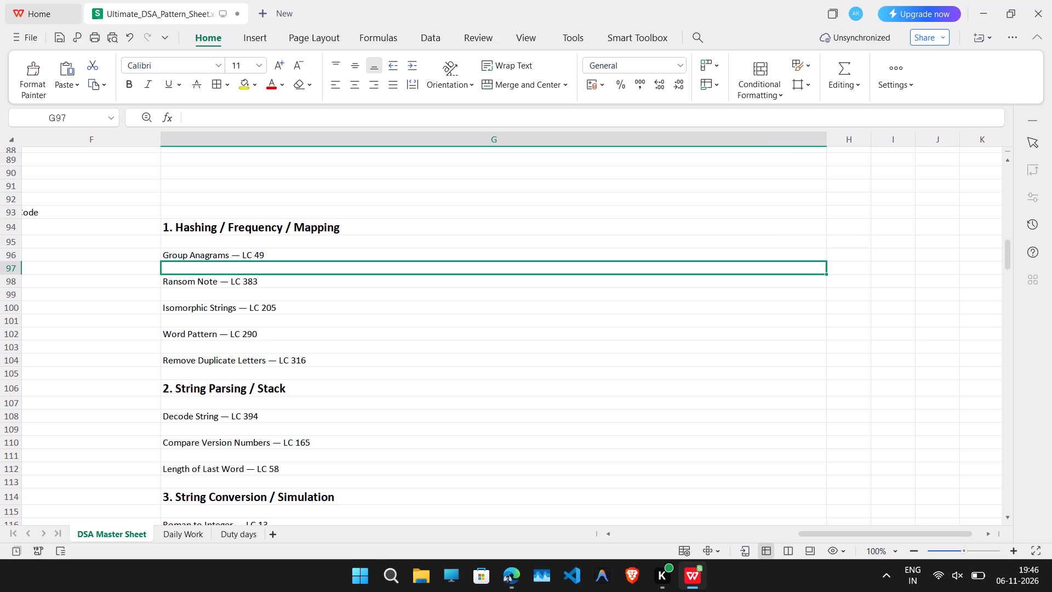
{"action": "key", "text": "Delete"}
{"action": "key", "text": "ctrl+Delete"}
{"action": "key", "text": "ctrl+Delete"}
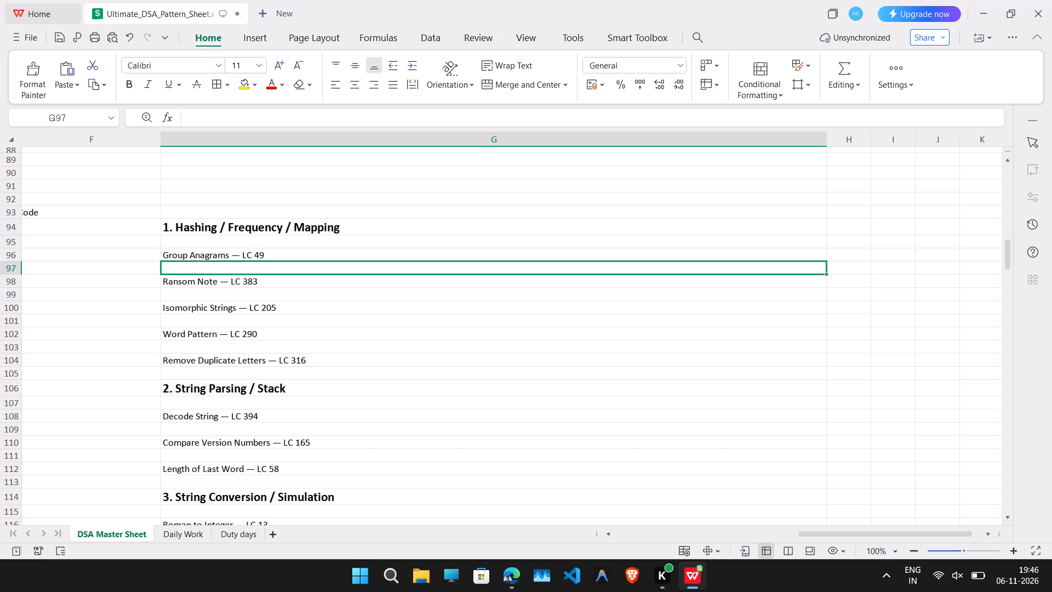
Close the gaps under 1. Hashing / Frequency / Mapping by moving its five entries, Group Anagrams through Remove Duplicate Letters, into G95:G99.
{"action": "left_click", "coordinate": [270, 241]}
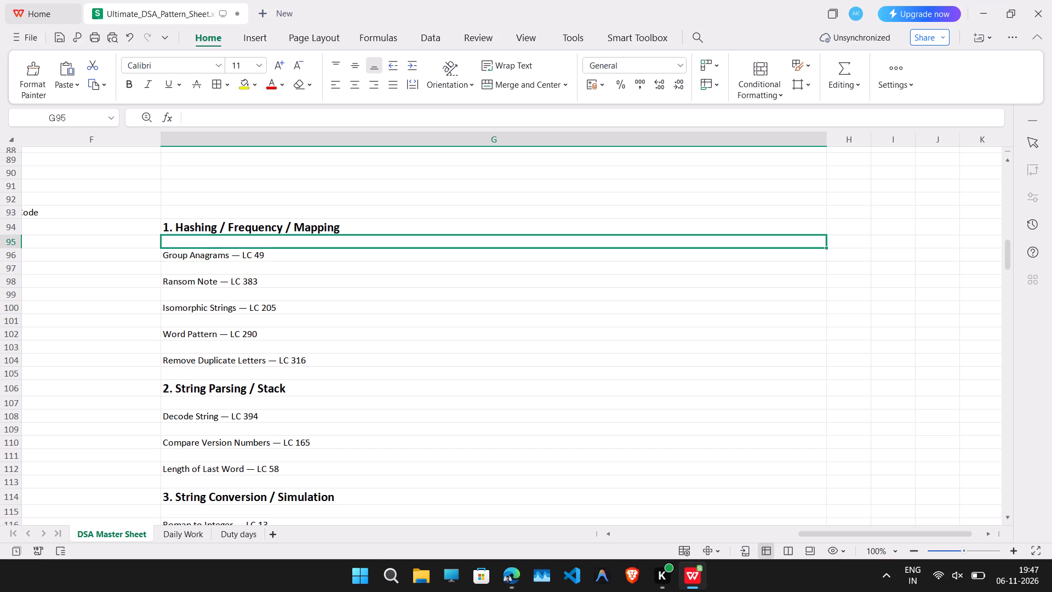
{"action": "left_click_drag", "start_coordinate": [277, 256], "coordinate": [282, 252]}
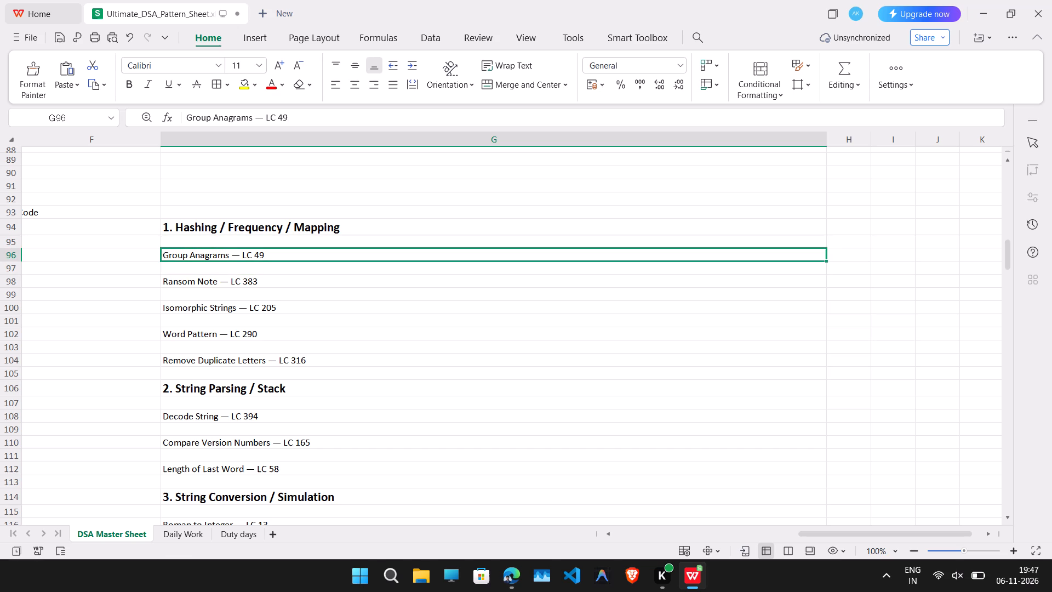
{"action": "left_click_drag", "start_coordinate": [287, 249], "coordinate": [287, 241]}
{"action": "left_click", "coordinate": [276, 280]}
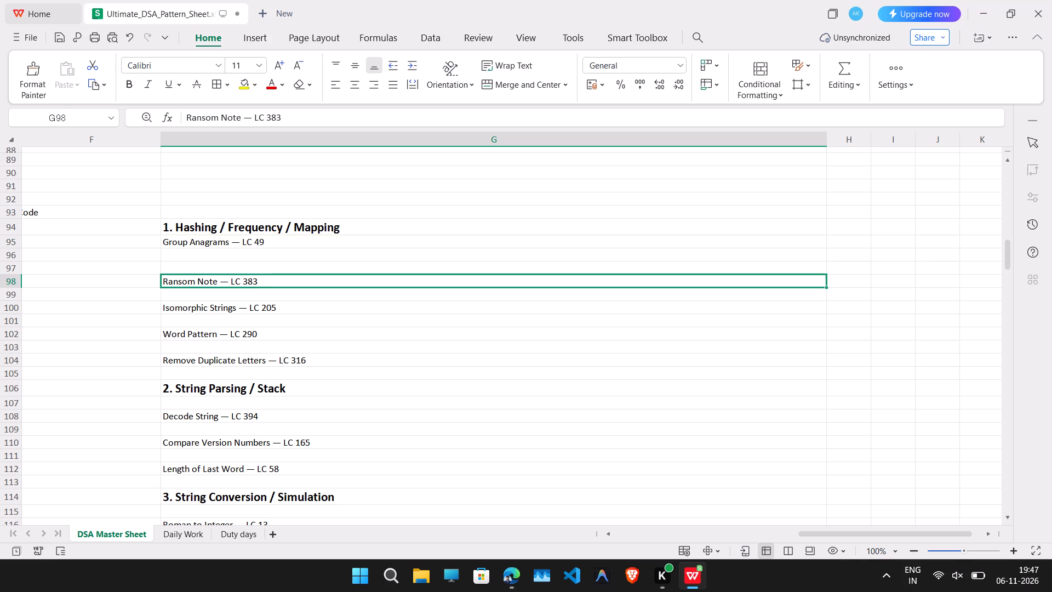
{"action": "left_click_drag", "start_coordinate": [283, 274], "coordinate": [284, 254]}
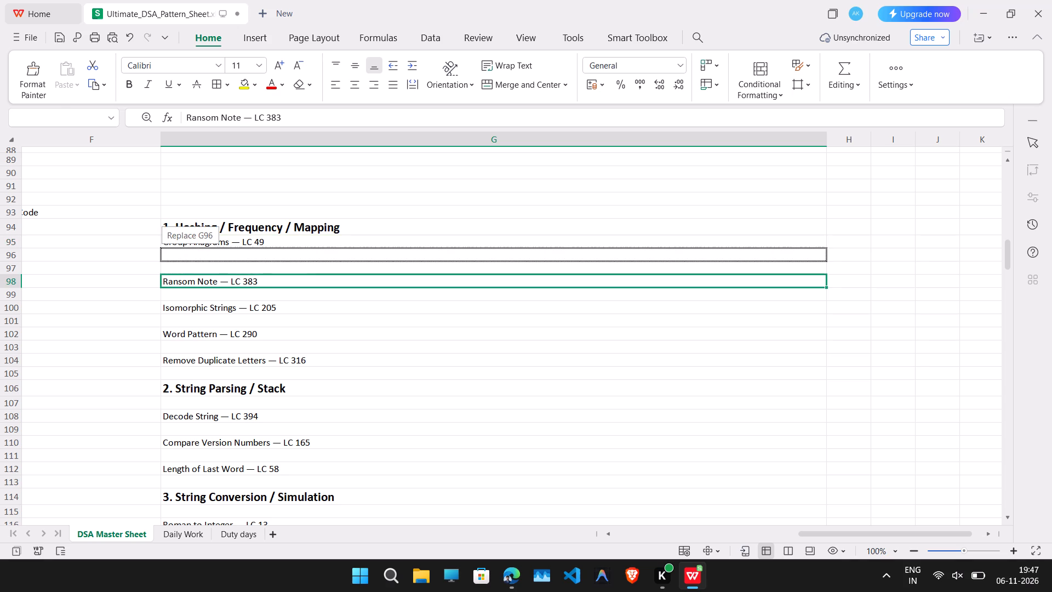
{"action": "left_click_drag", "start_coordinate": [284, 254], "coordinate": [285, 254]}
{"action": "left_click", "coordinate": [297, 313]}
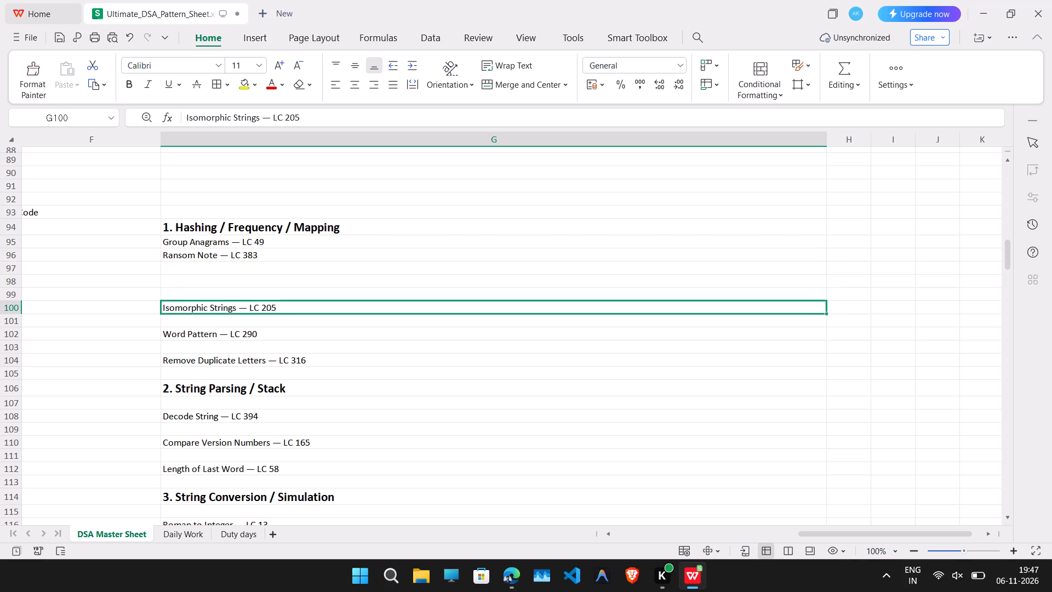
{"action": "left_click_drag", "start_coordinate": [302, 302], "coordinate": [302, 270]}
{"action": "left_click", "coordinate": [294, 338]}
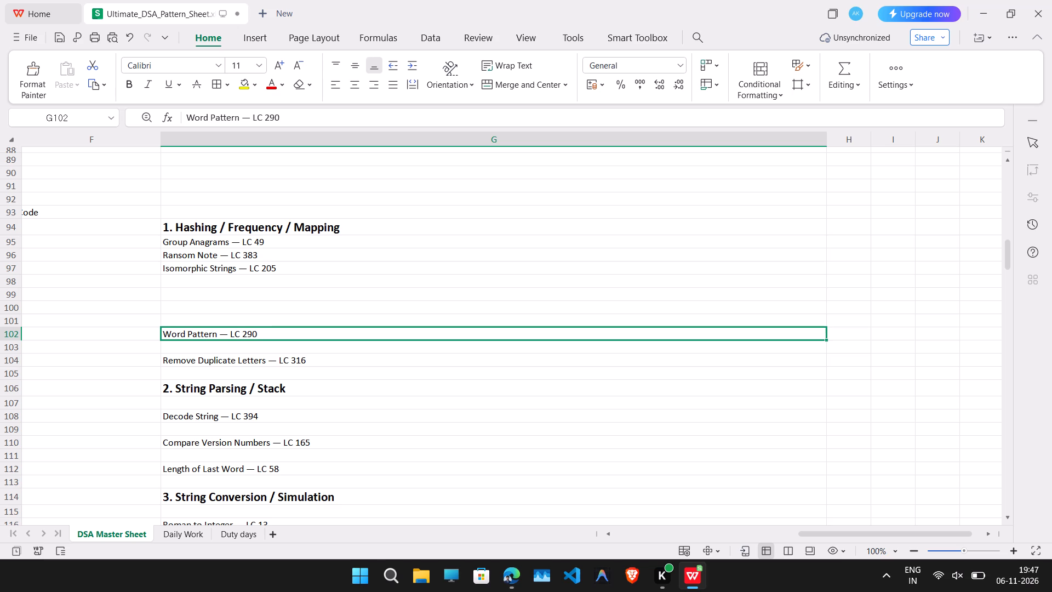
{"action": "left_click_drag", "start_coordinate": [301, 327], "coordinate": [301, 281]}
{"action": "left_click", "coordinate": [316, 362]}
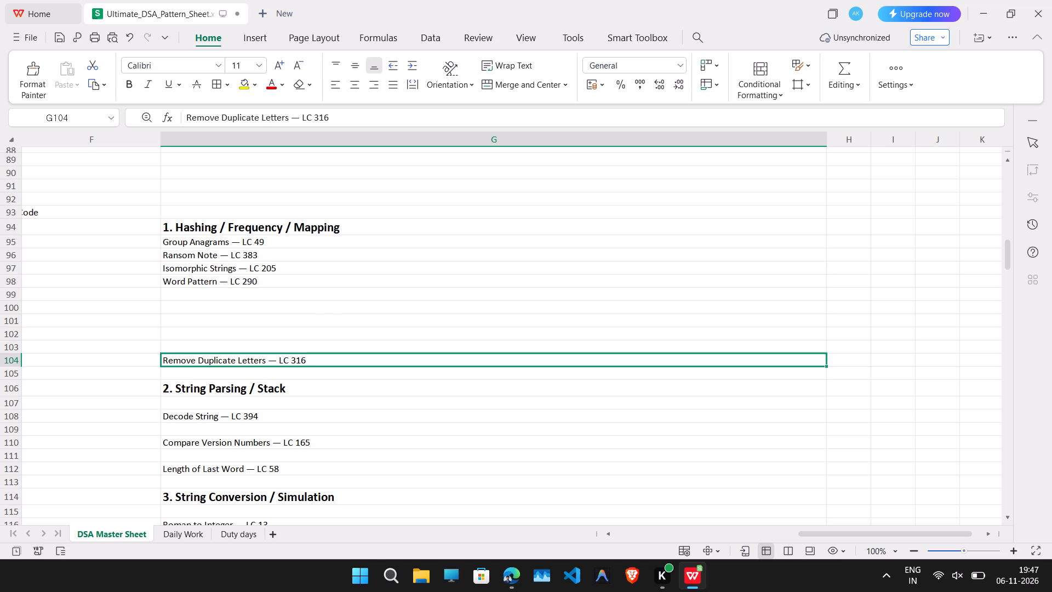
{"action": "left_click_drag", "start_coordinate": [327, 354], "coordinate": [327, 293]}
Move the 2. String Parsing / Stack heading to G100 and its three entries, Decode String through Length of Last Word, into G101:G103.
{"action": "scroll", "coordinate": [325, 404], "scroll_direction": "down", "scroll_amount": 1}
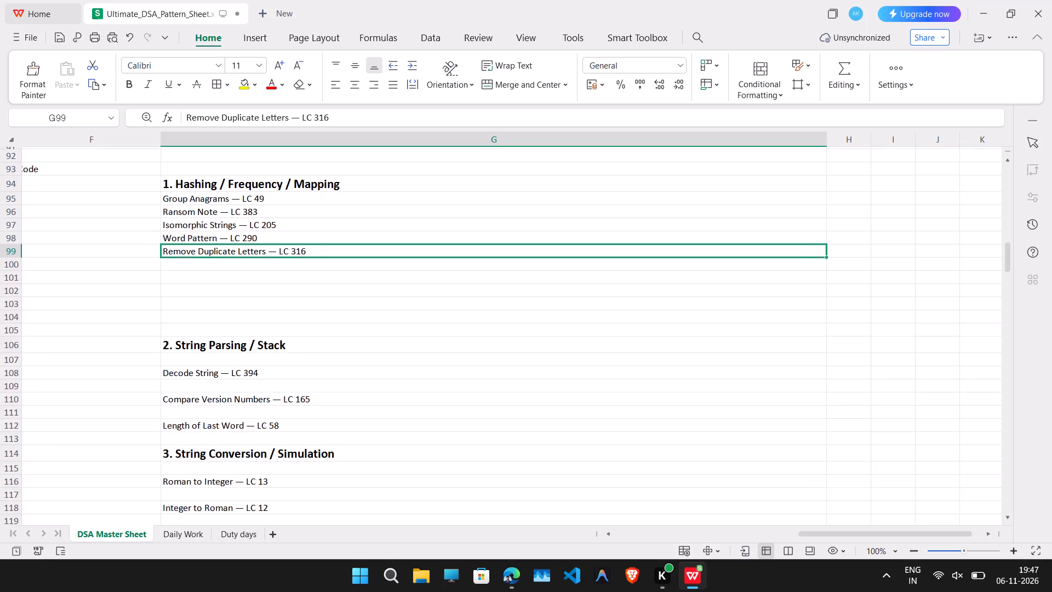
{"action": "scroll", "coordinate": [325, 404], "scroll_direction": "down", "scroll_amount": 1}
{"action": "scroll", "coordinate": [228, 360], "scroll_direction": "down", "scroll_amount": 4}
{"action": "scroll", "coordinate": [228, 360], "scroll_direction": "left", "scroll_amount": 1}
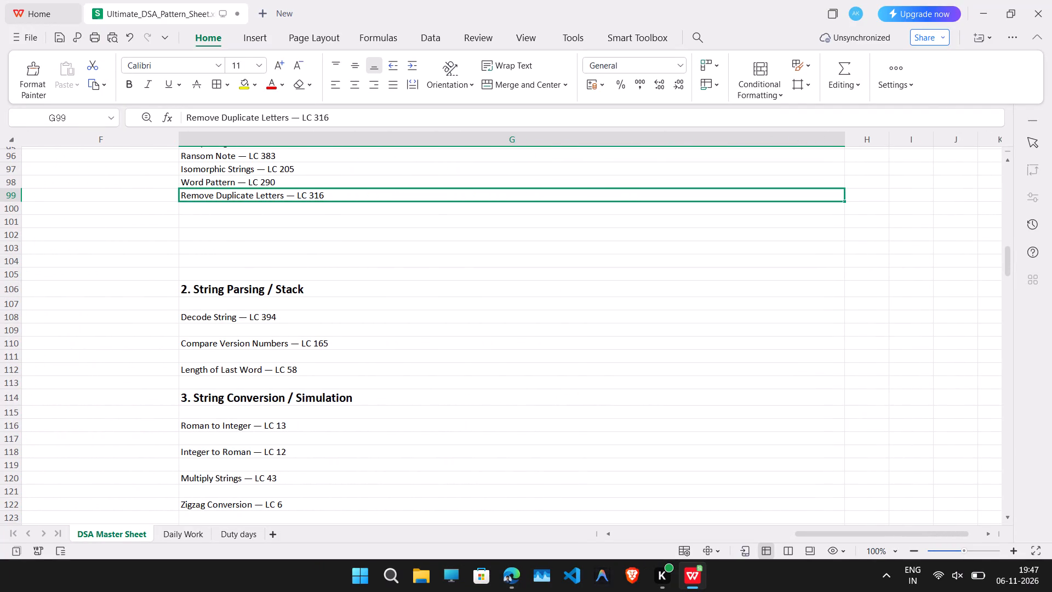
{"action": "left_click", "coordinate": [350, 290]}
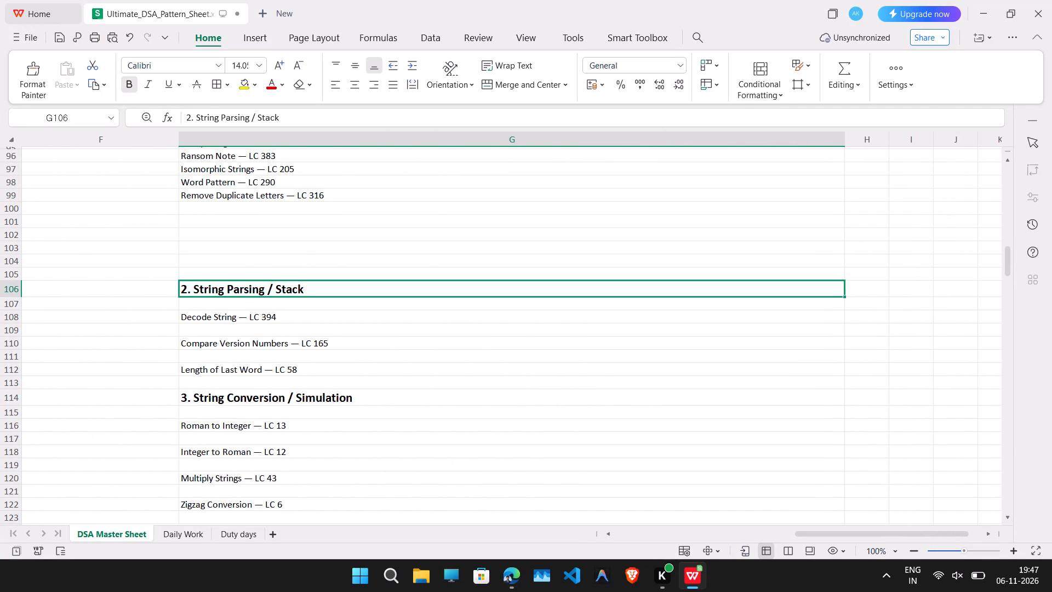
{"action": "left_click_drag", "start_coordinate": [345, 280], "coordinate": [337, 214]}
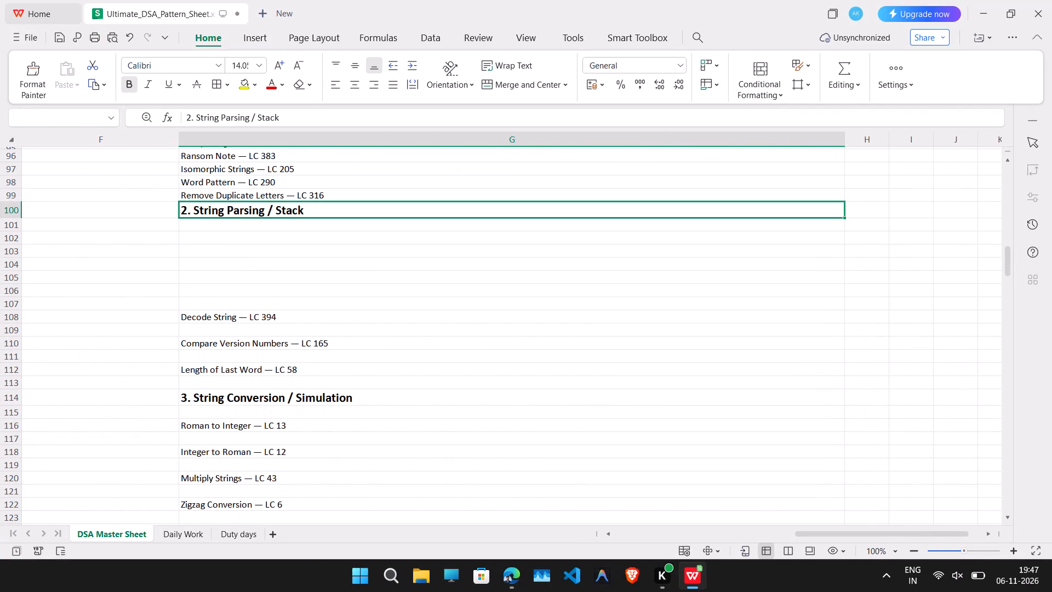
{"action": "left_click", "coordinate": [327, 318]}
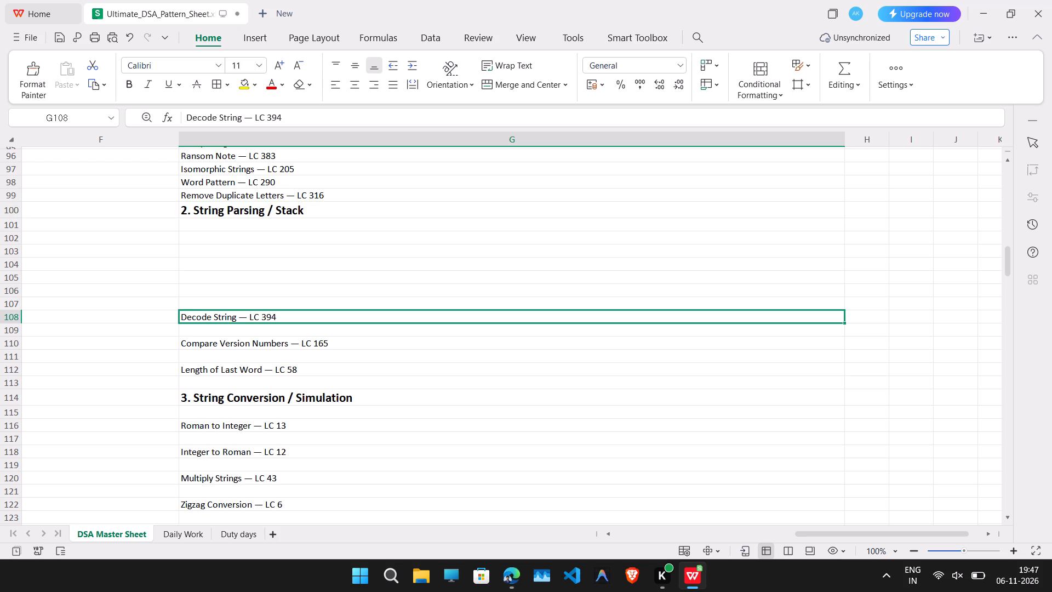
{"action": "left_click_drag", "start_coordinate": [324, 309], "coordinate": [321, 228]}
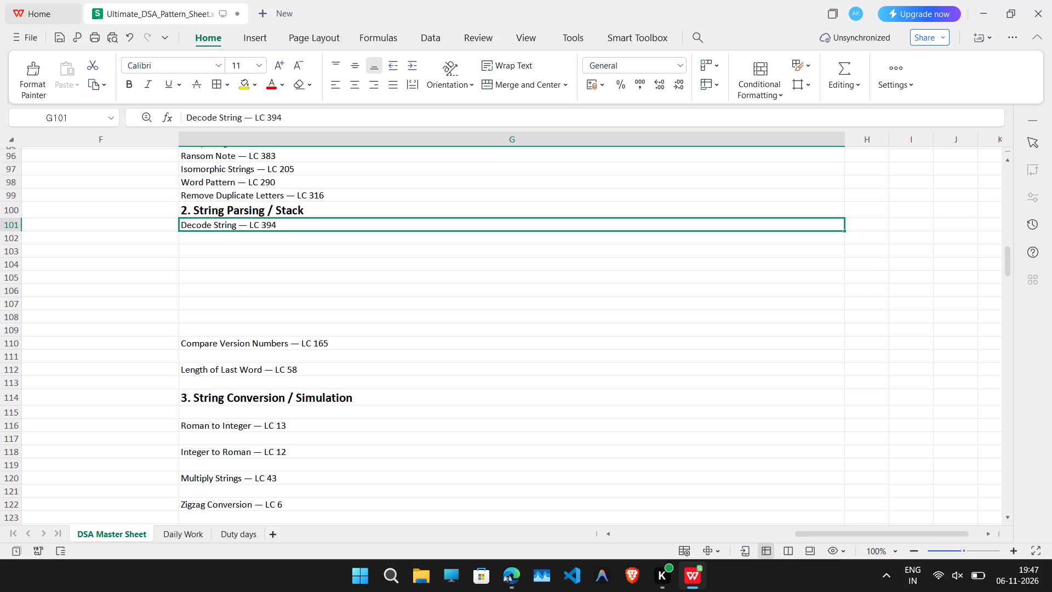
{"action": "left_click", "coordinate": [344, 342]}
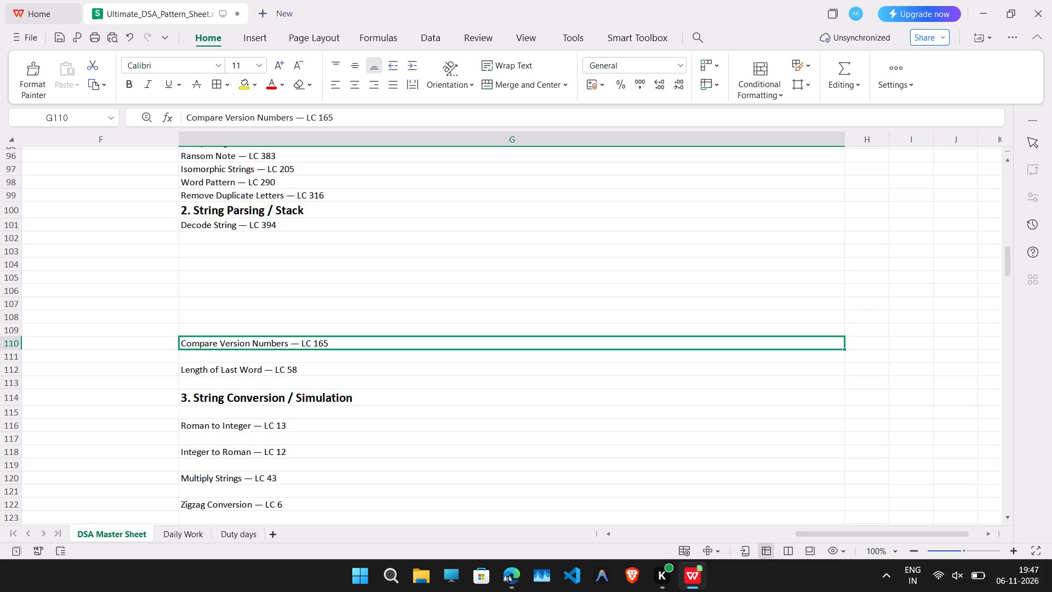
{"action": "left_click_drag", "start_coordinate": [344, 337], "coordinate": [340, 244]}
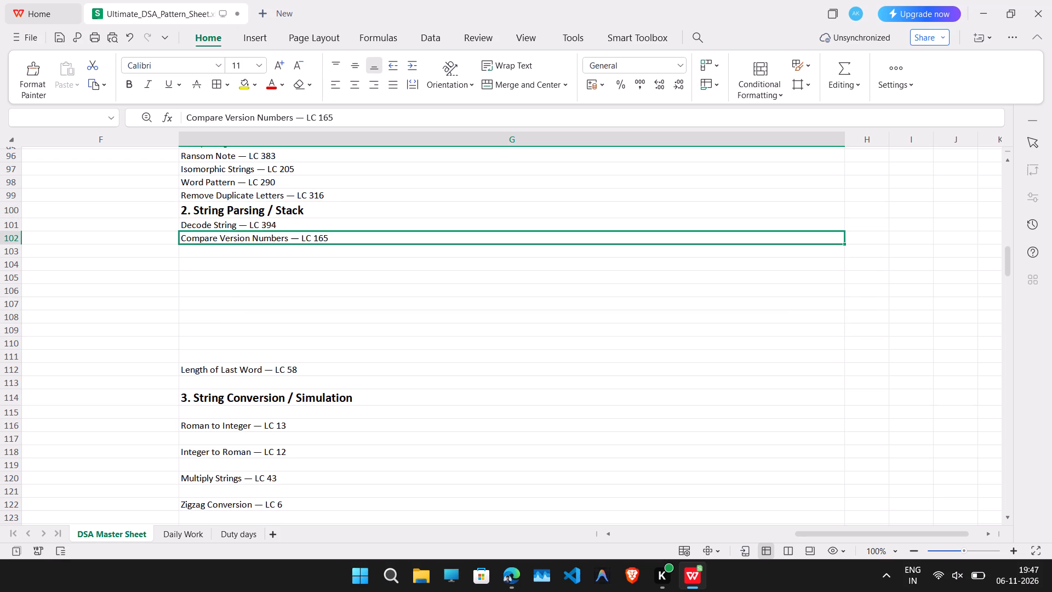
{"action": "left_click", "coordinate": [351, 369]}
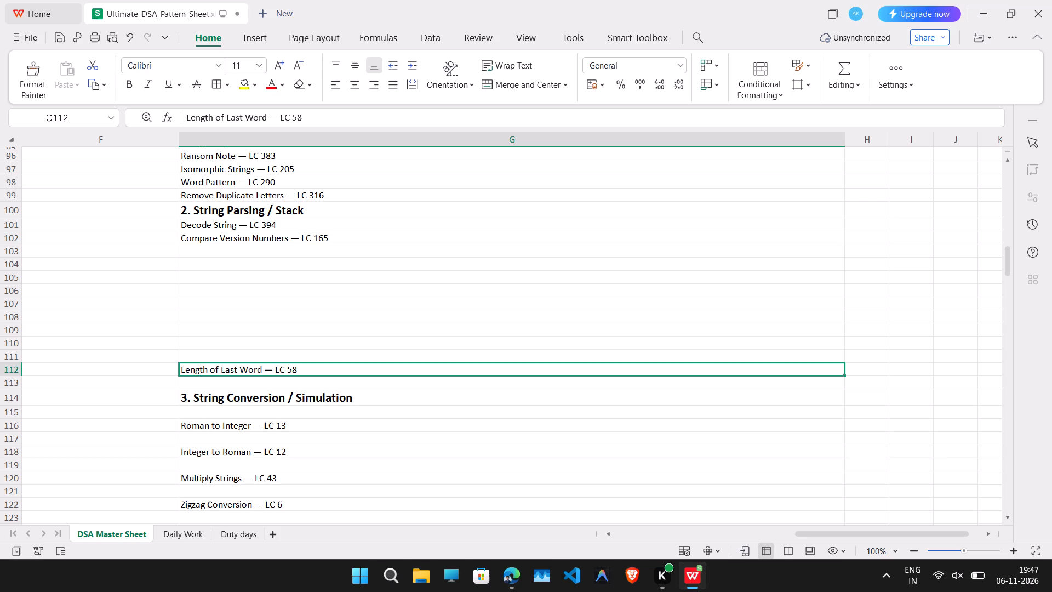
{"action": "left_click_drag", "start_coordinate": [353, 362], "coordinate": [350, 283]}
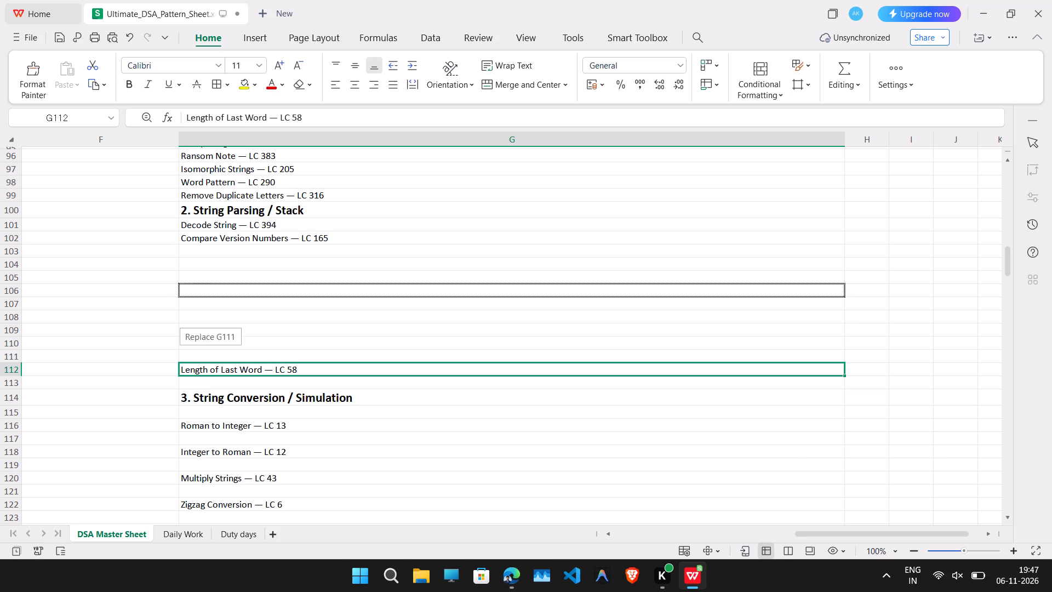
{"action": "left_click_drag", "start_coordinate": [350, 283], "coordinate": [346, 252]}
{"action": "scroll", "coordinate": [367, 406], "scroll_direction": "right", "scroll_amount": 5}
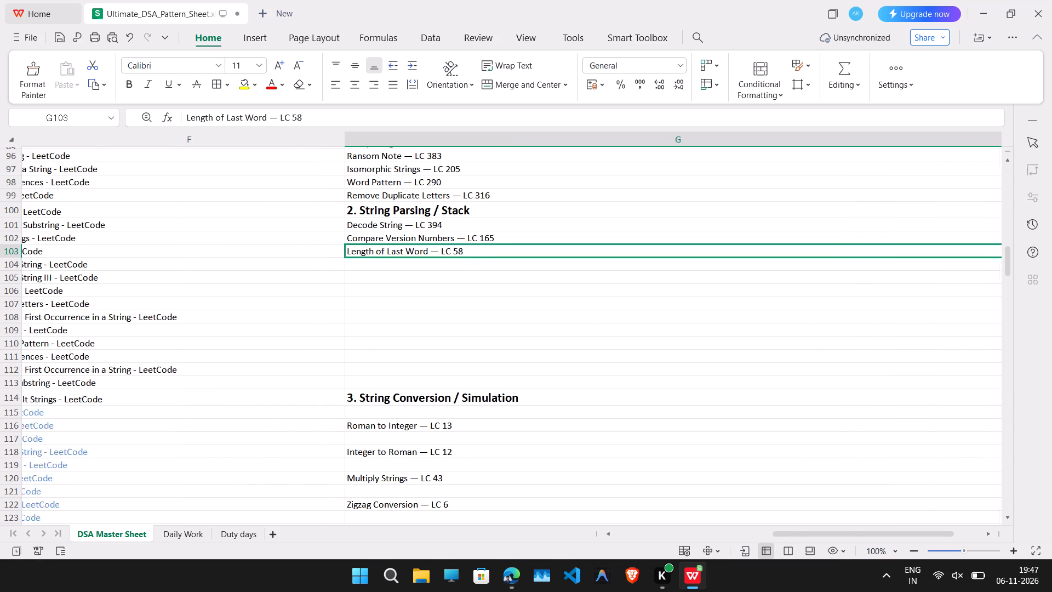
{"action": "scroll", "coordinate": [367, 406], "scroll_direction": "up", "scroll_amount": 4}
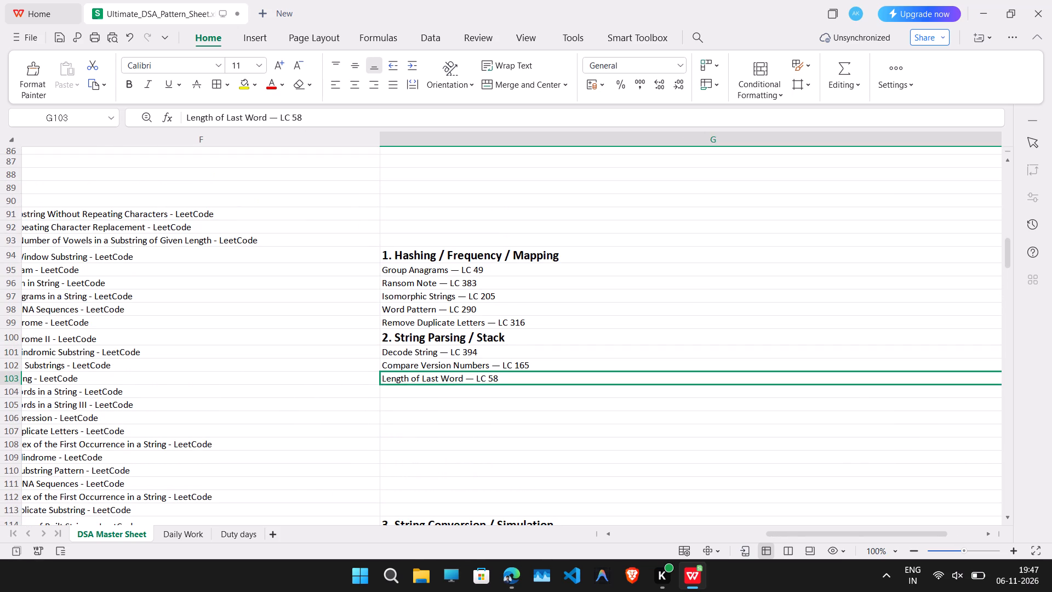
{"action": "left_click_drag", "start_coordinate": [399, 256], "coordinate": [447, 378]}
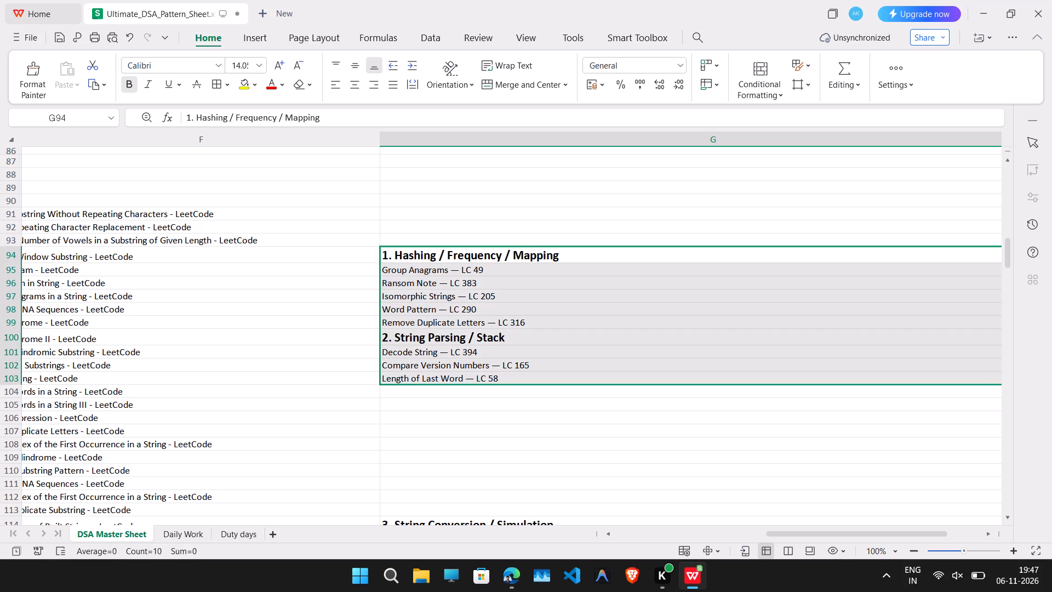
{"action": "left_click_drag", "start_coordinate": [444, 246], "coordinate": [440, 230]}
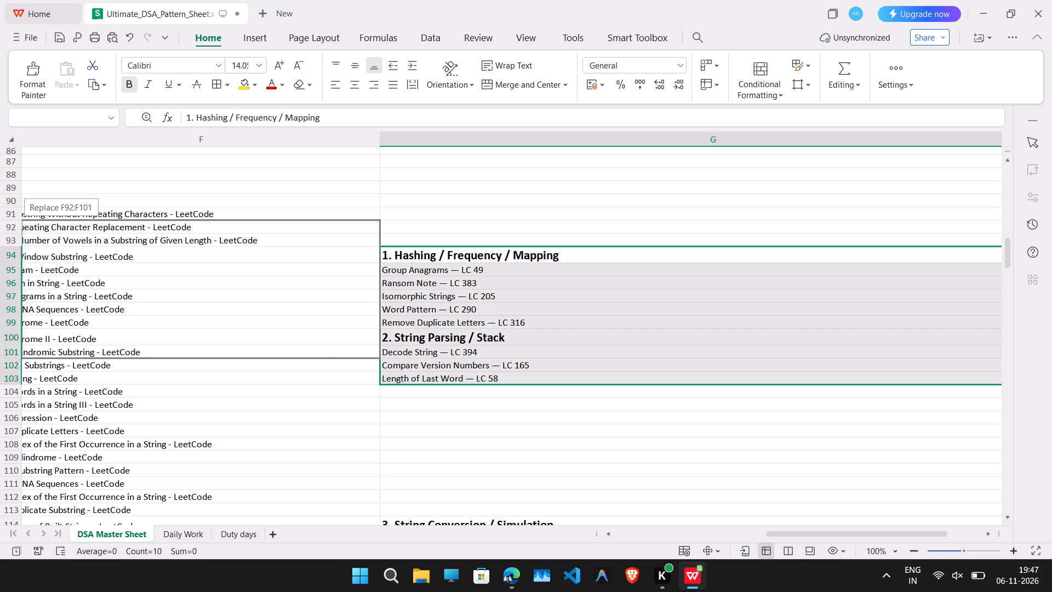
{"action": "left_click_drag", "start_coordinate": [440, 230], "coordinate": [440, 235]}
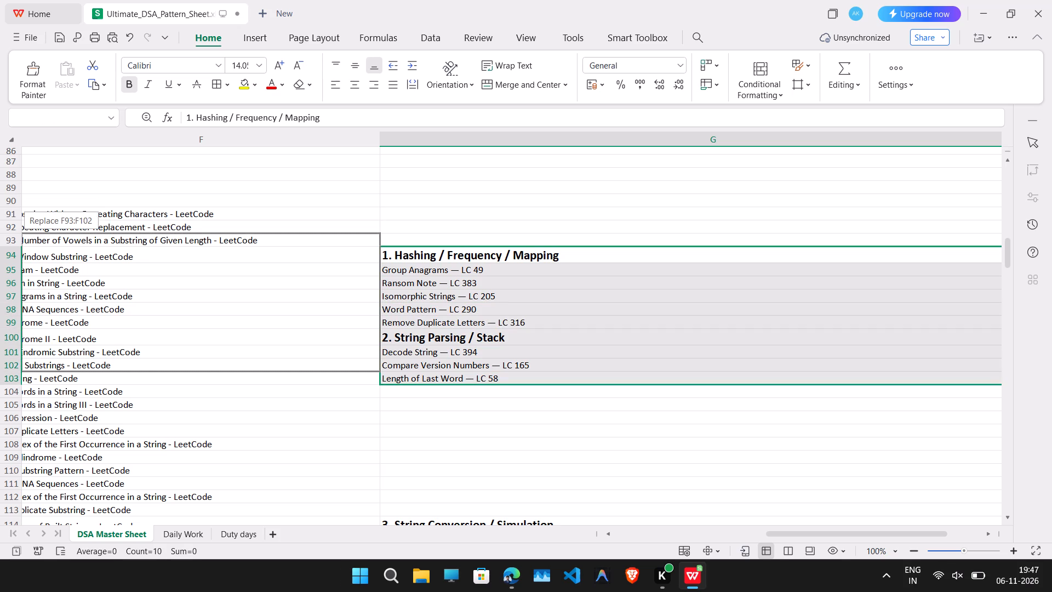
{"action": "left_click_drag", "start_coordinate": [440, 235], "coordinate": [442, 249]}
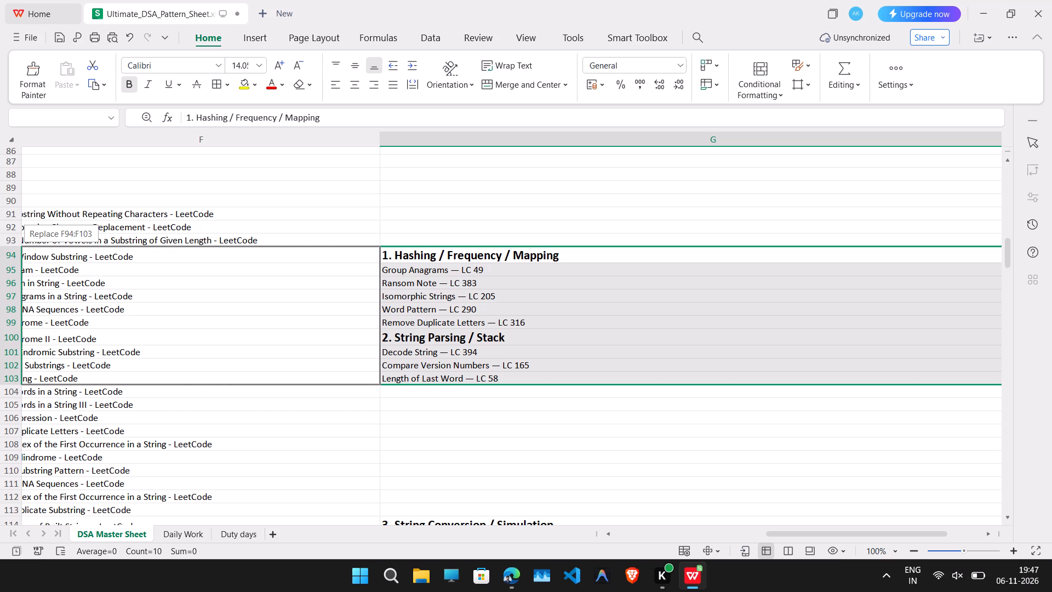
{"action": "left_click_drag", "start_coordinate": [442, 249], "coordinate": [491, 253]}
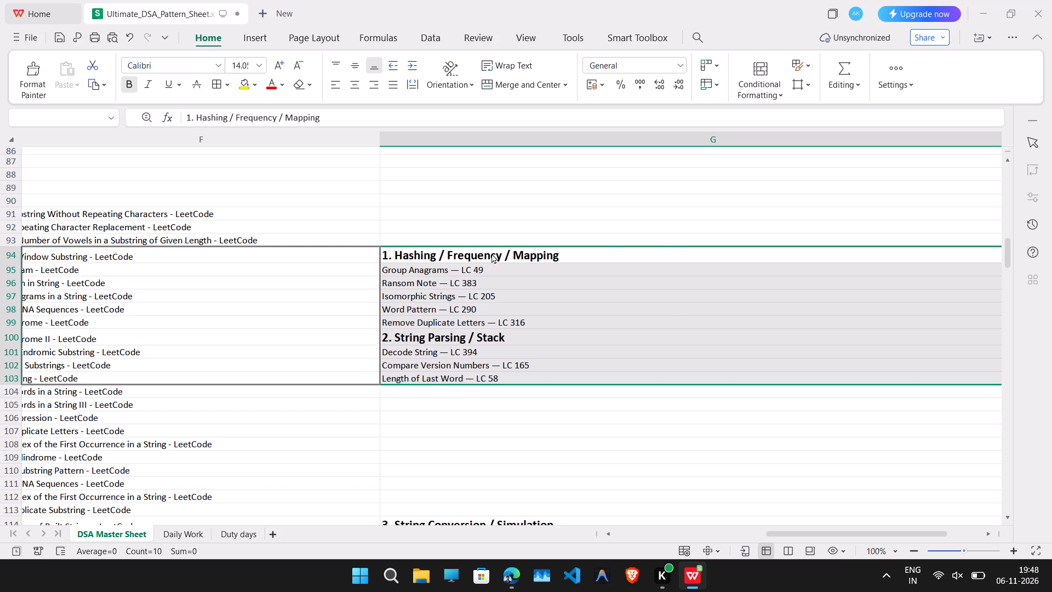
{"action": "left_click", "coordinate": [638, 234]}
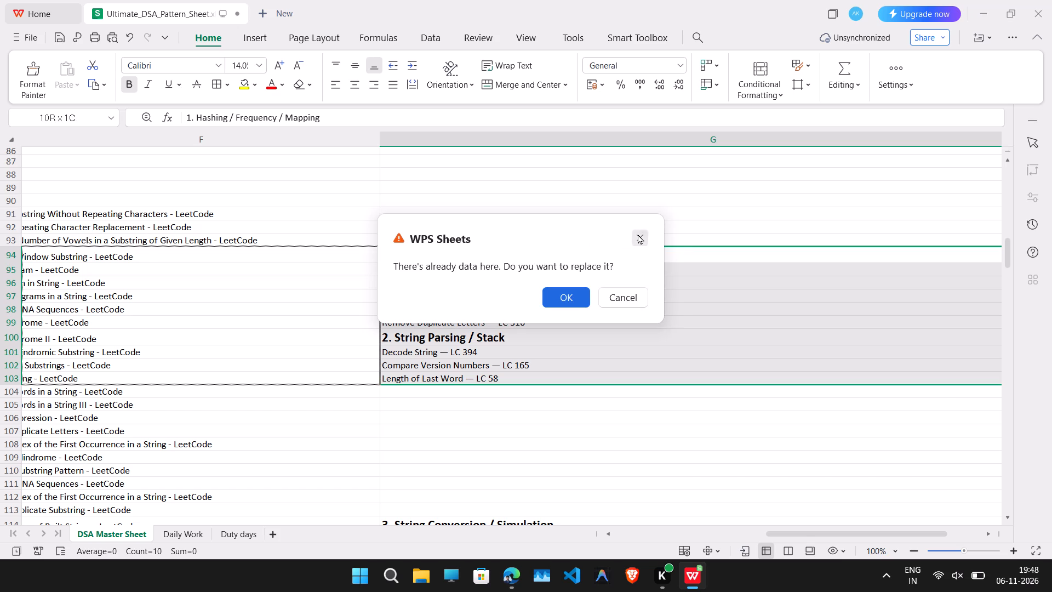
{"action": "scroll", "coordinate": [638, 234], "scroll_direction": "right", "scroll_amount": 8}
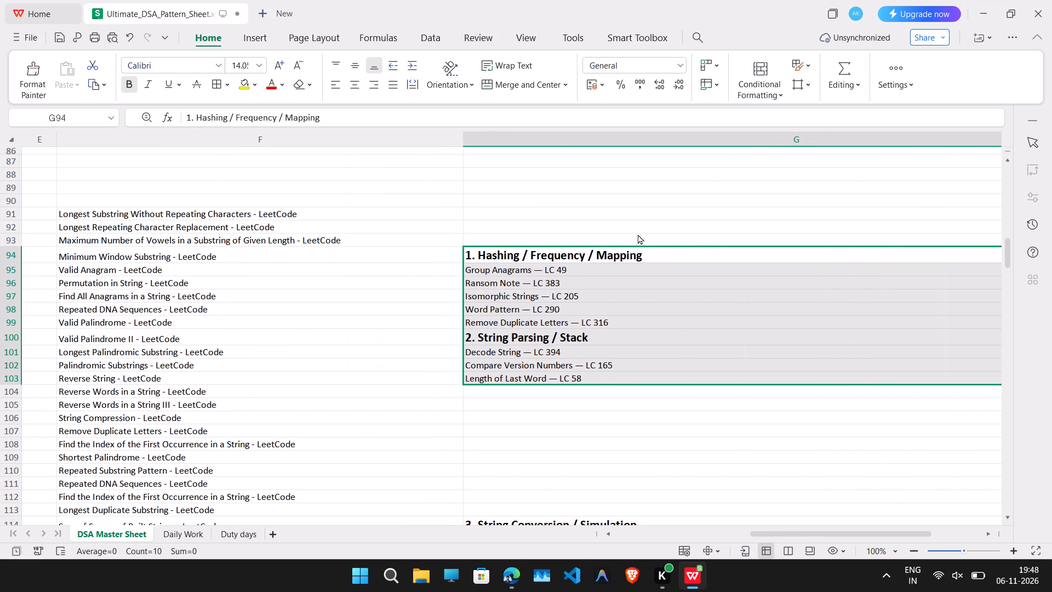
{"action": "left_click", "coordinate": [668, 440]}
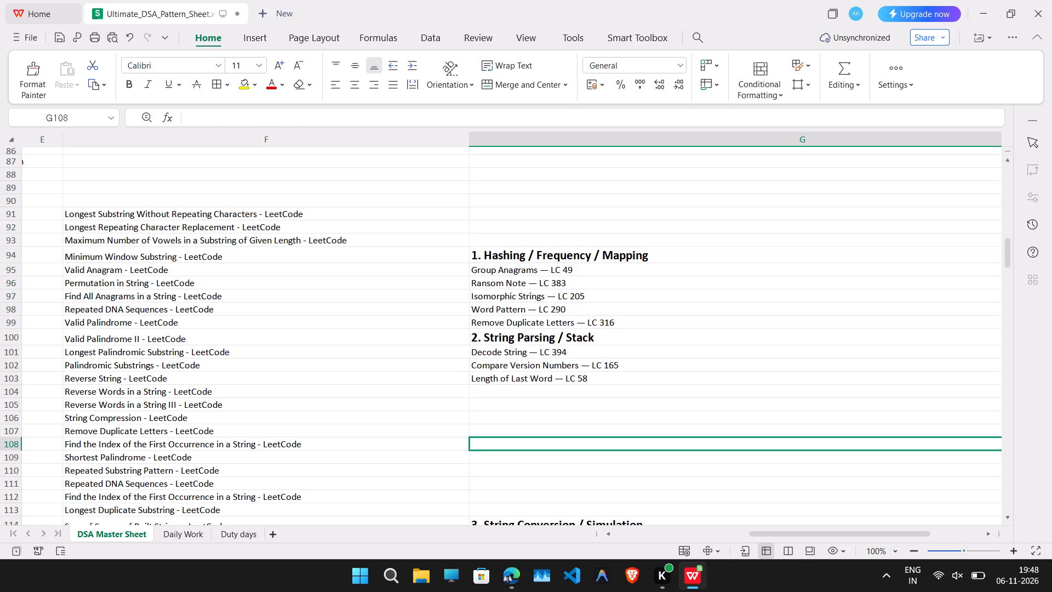
Move the combined Hashing and String Parsing lists from G94:G103 up to G91:G100, level with the first String problem link.
{"action": "left_click_drag", "start_coordinate": [551, 256], "coordinate": [556, 366]}
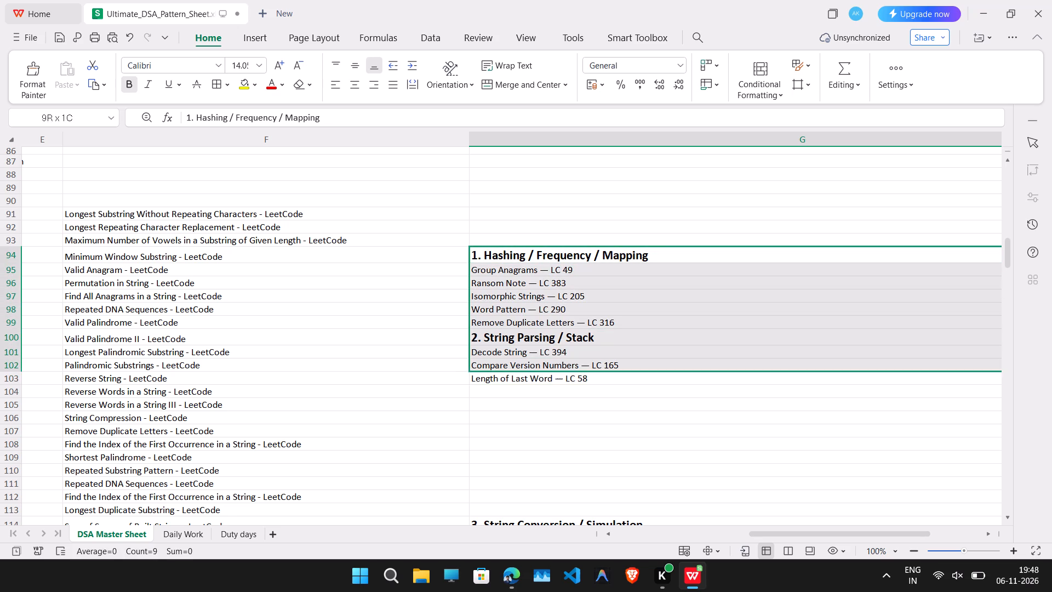
{"action": "left_click_drag", "start_coordinate": [556, 366], "coordinate": [557, 374]}
{"action": "scroll", "coordinate": [557, 374], "scroll_direction": "left", "scroll_amount": 4}
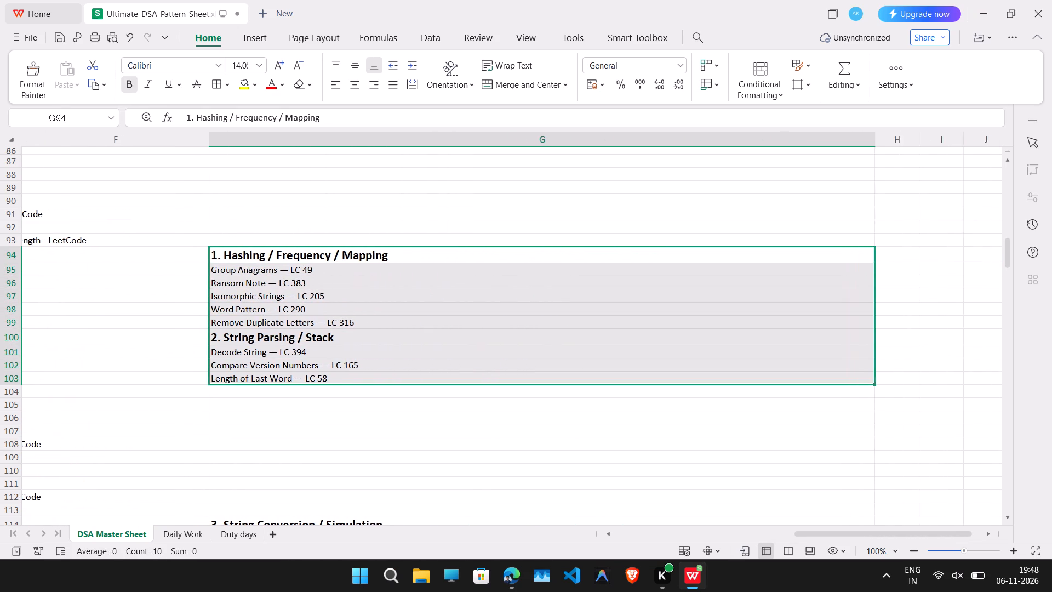
{"action": "scroll", "coordinate": [557, 374], "scroll_direction": "left", "scroll_amount": 1}
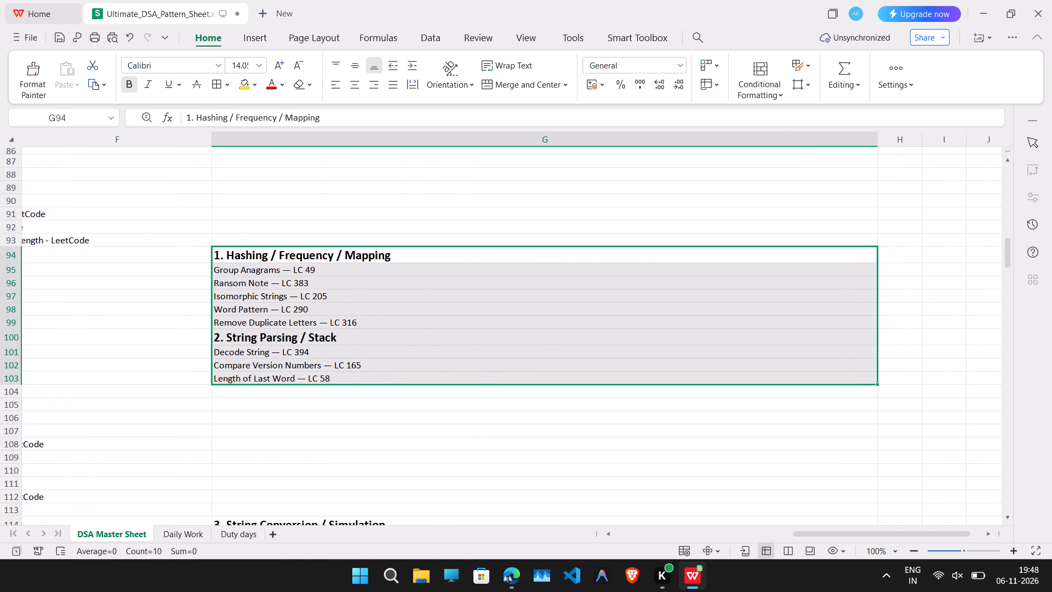
{"action": "left_click_drag", "start_coordinate": [543, 247], "coordinate": [543, 240]}
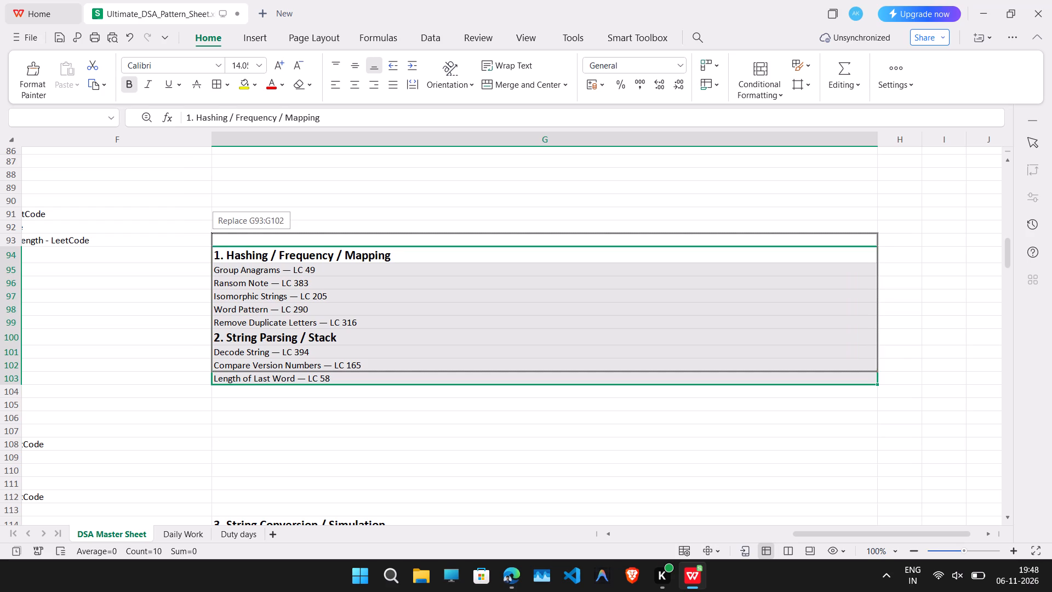
{"action": "left_click_drag", "start_coordinate": [543, 240], "coordinate": [543, 218]}
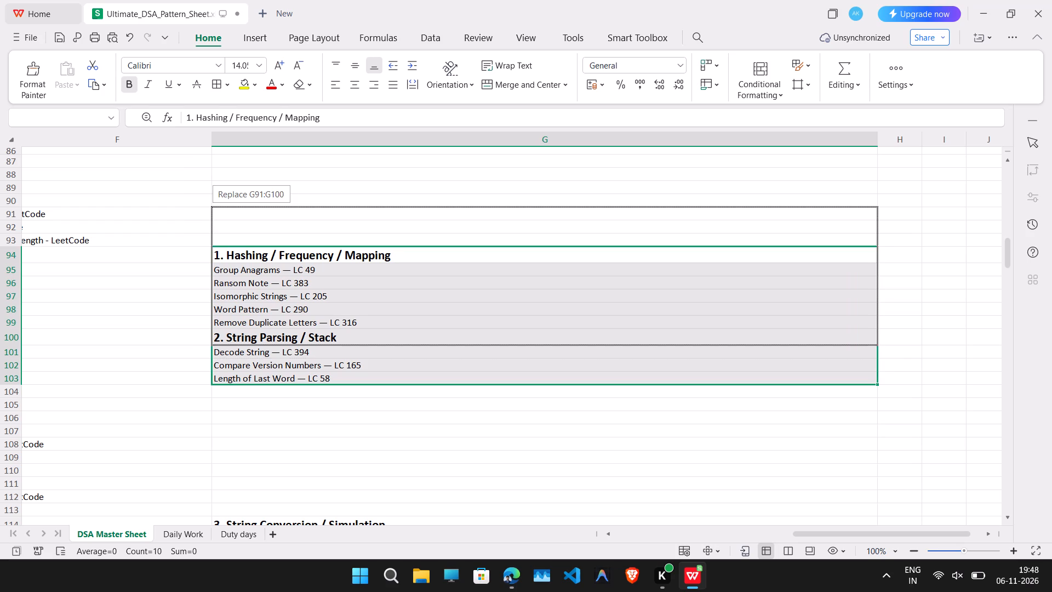
{"action": "left_click_drag", "start_coordinate": [543, 218], "coordinate": [543, 219]}
Move the 3. String Conversion / Simulation heading and its seven entries from G114:G128 up to G104:G118.
{"action": "scroll", "coordinate": [488, 334], "scroll_direction": "right", "scroll_amount": 6}
{"action": "scroll", "coordinate": [488, 334], "scroll_direction": "left", "scroll_amount": 2}
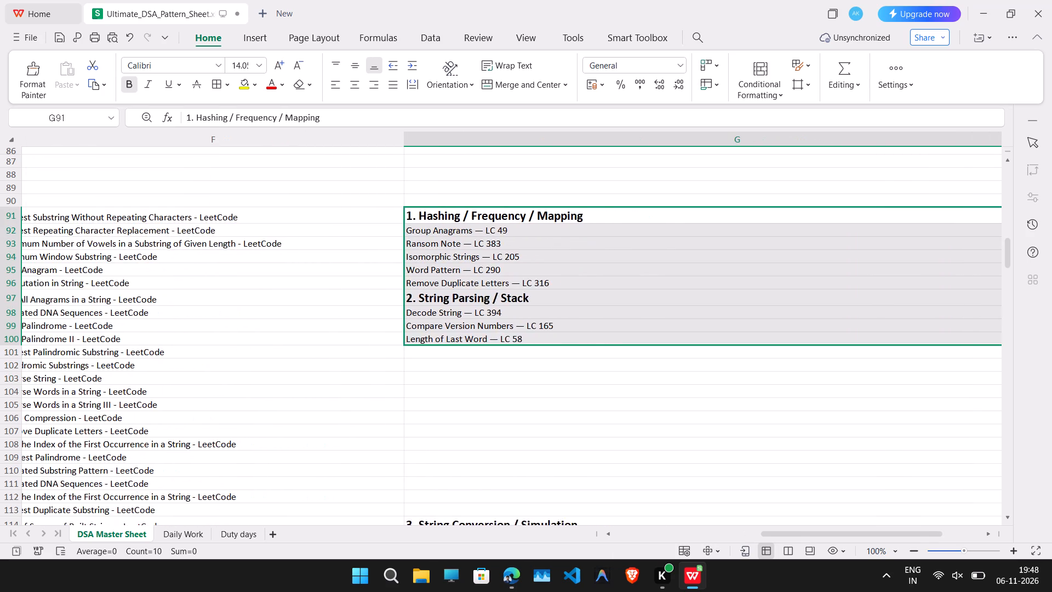
{"action": "scroll", "coordinate": [488, 334], "scroll_direction": "down", "scroll_amount": 5}
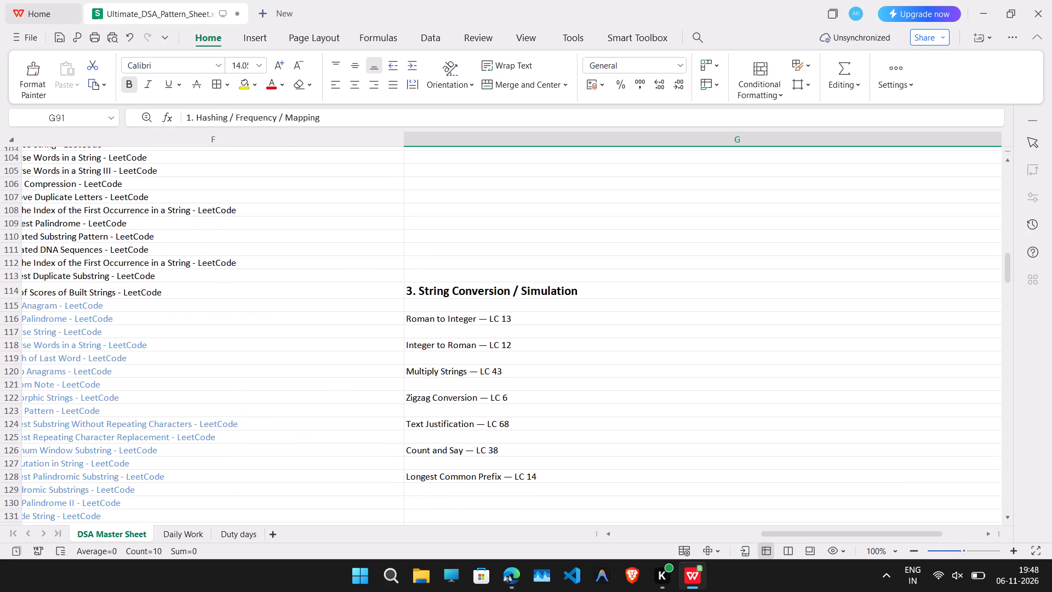
{"action": "left_click_drag", "start_coordinate": [542, 290], "coordinate": [536, 477]}
{"action": "left_click_drag", "start_coordinate": [707, 281], "coordinate": [697, 224]}
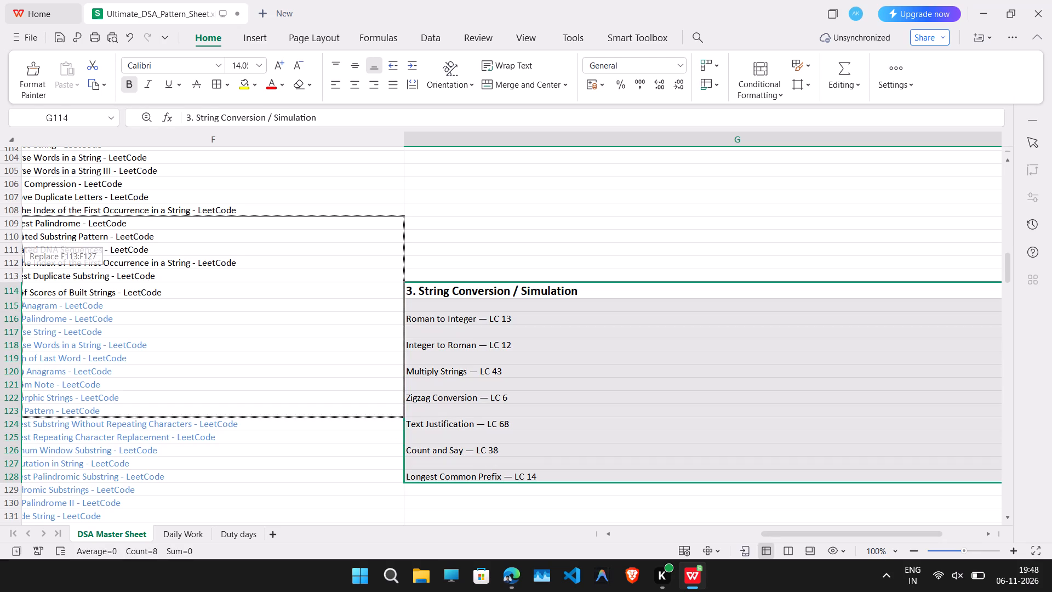
{"action": "left_click_drag", "start_coordinate": [697, 224], "coordinate": [695, 286]}
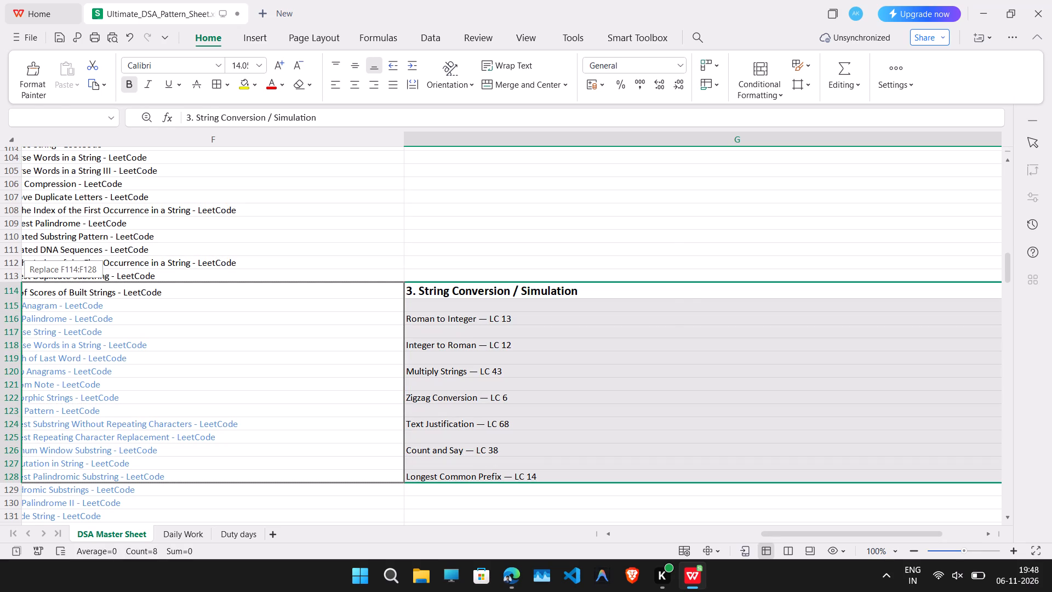
{"action": "left_click_drag", "start_coordinate": [695, 286], "coordinate": [695, 289]}
{"action": "scroll", "coordinate": [695, 289], "scroll_direction": "left", "scroll_amount": 2}
{"action": "left_click", "coordinate": [641, 240]}
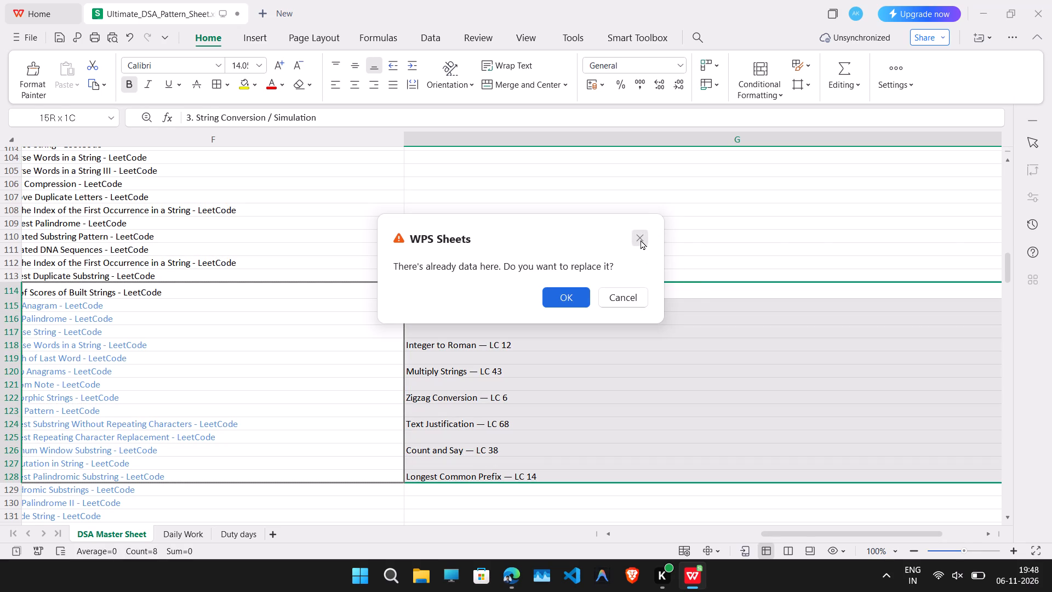
{"action": "scroll", "coordinate": [641, 240], "scroll_direction": "left", "scroll_amount": 2}
{"action": "scroll", "coordinate": [641, 240], "scroll_direction": "right", "scroll_amount": 5}
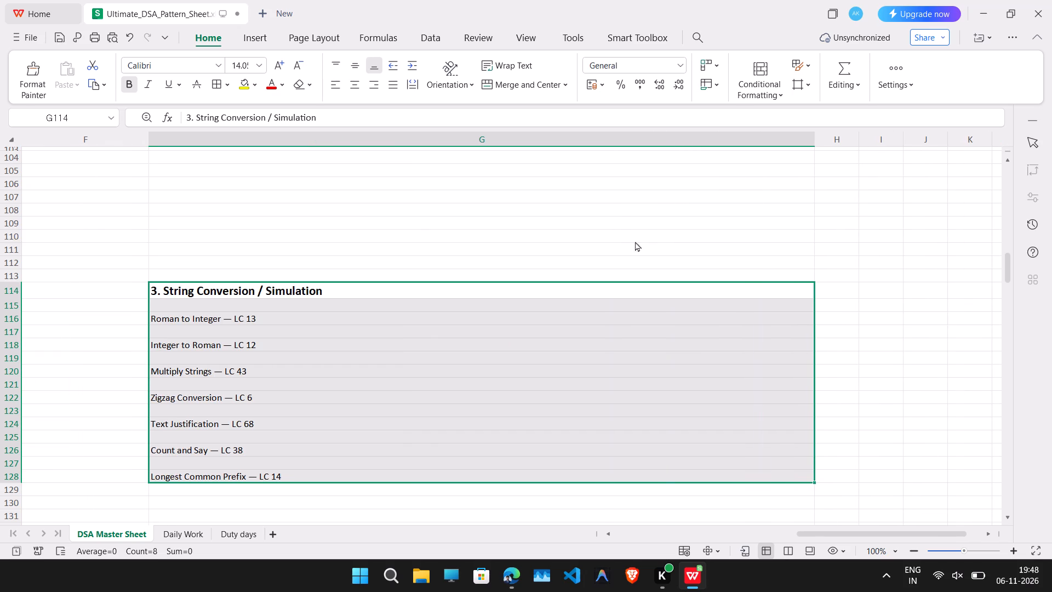
{"action": "left_click_drag", "start_coordinate": [545, 282], "coordinate": [536, 172]}
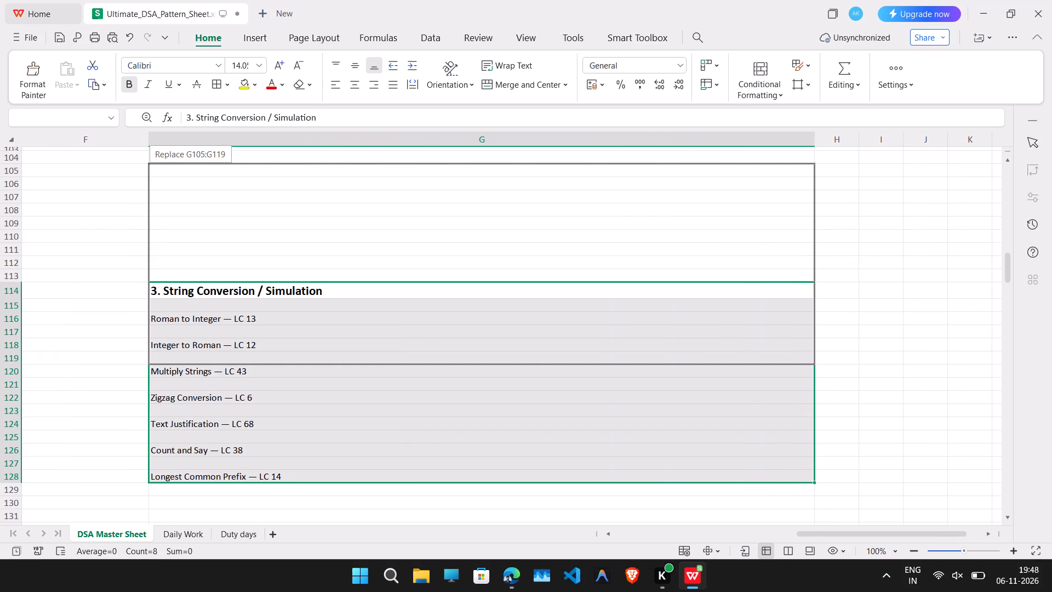
{"action": "left_click_drag", "start_coordinate": [536, 172], "coordinate": [535, 162]}
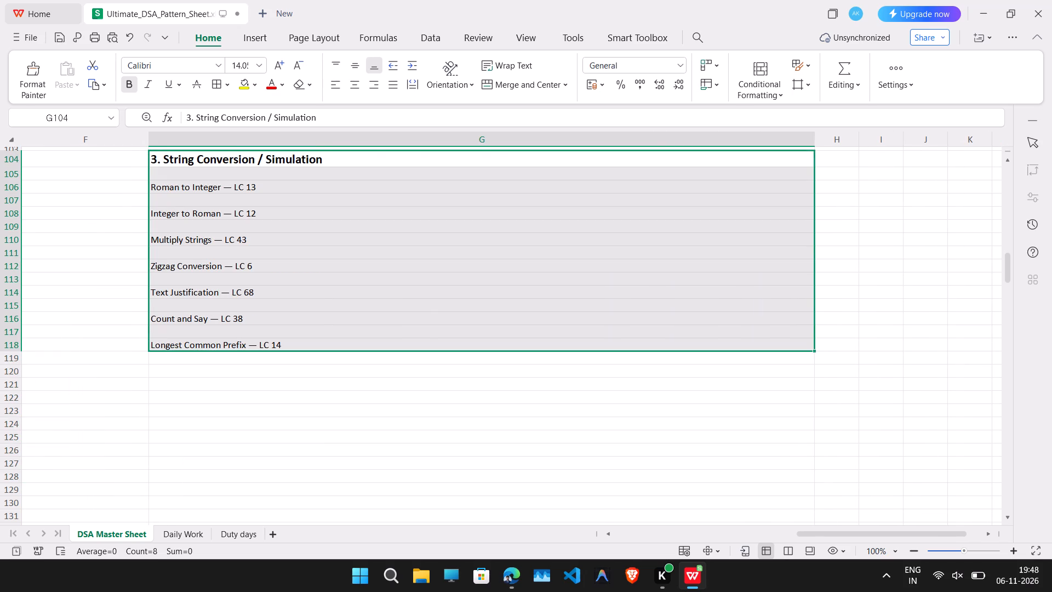
Move the 3. String Conversion / Simulation block from G104:G118 up to G101:G115, directly beneath Length of Last Word.
{"action": "scroll", "coordinate": [397, 427], "scroll_direction": "right", "scroll_amount": 6}
{"action": "left_click", "coordinate": [601, 417]}
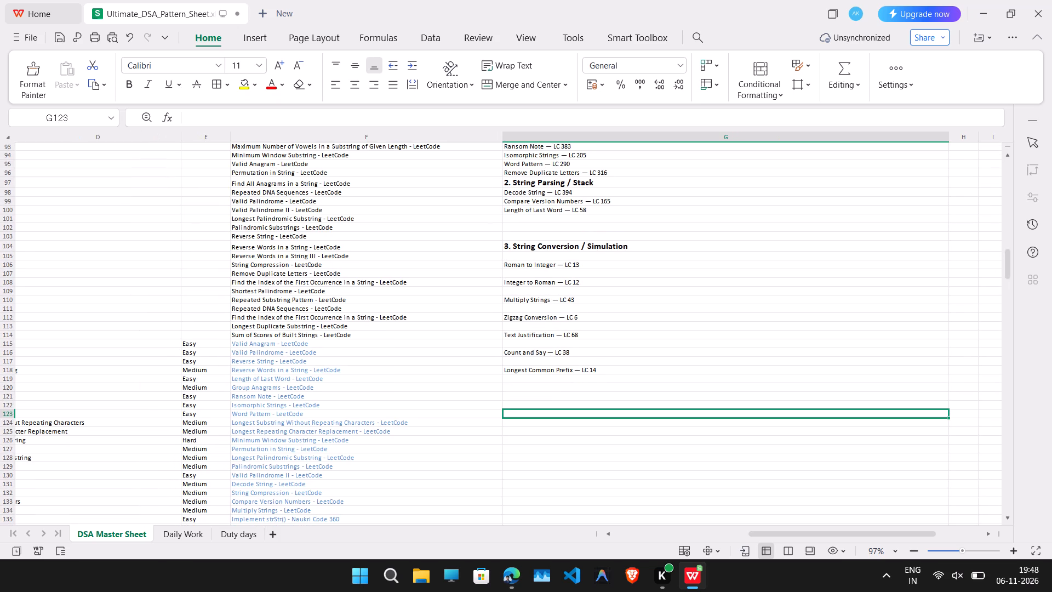
{"action": "scroll", "coordinate": [601, 417], "scroll_direction": "right", "scroll_amount": 4}
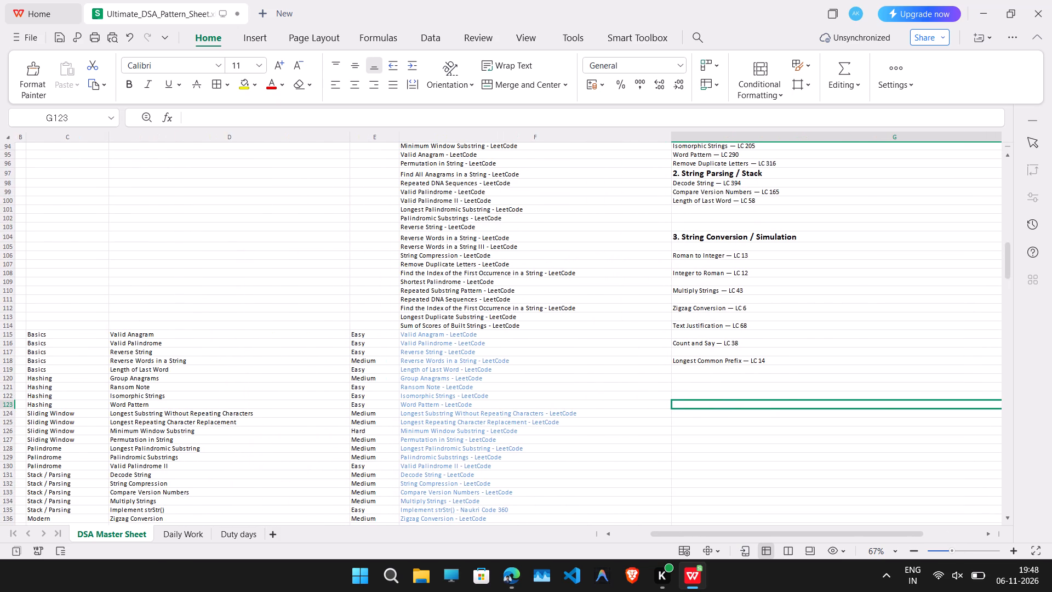
{"action": "scroll", "coordinate": [601, 417], "scroll_direction": "right", "scroll_amount": 4}
{"action": "scroll", "coordinate": [601, 417], "scroll_direction": "up", "scroll_amount": 2}
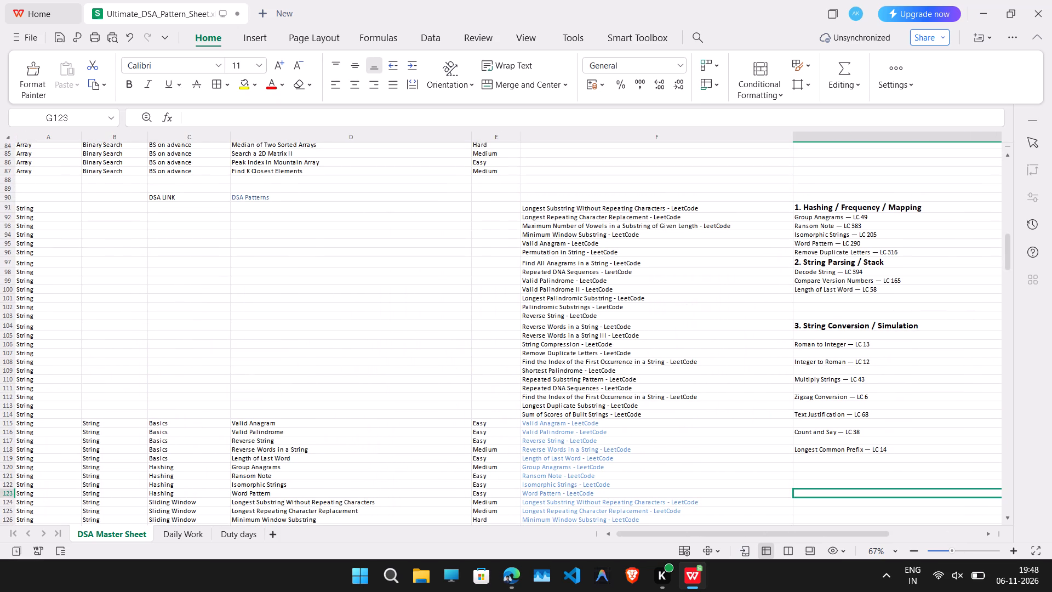
{"action": "scroll", "coordinate": [601, 417], "scroll_direction": "right", "scroll_amount": 2}
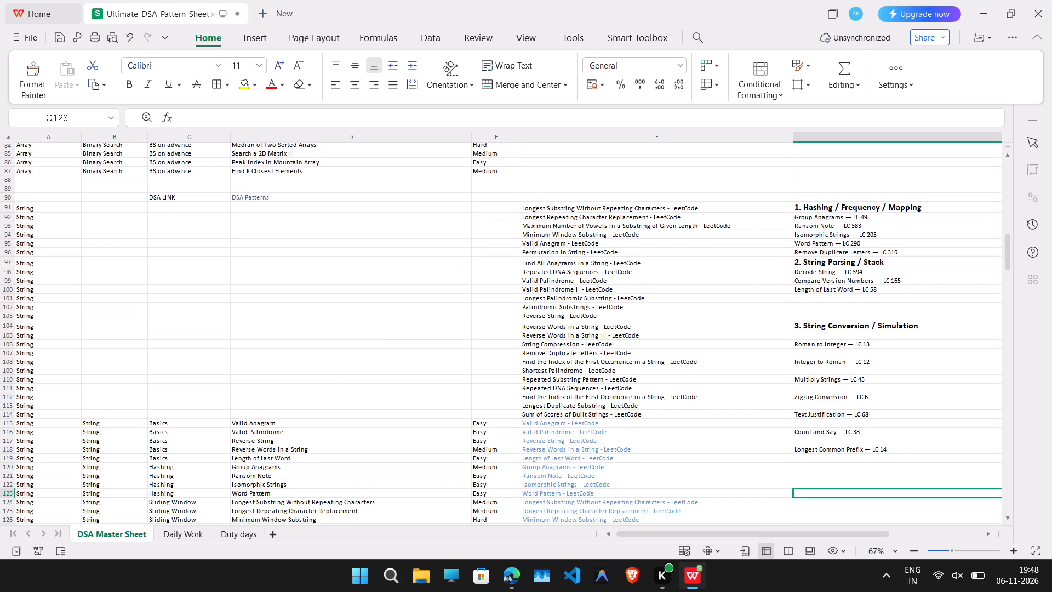
{"action": "scroll", "coordinate": [601, 417], "scroll_direction": "left", "scroll_amount": 8}
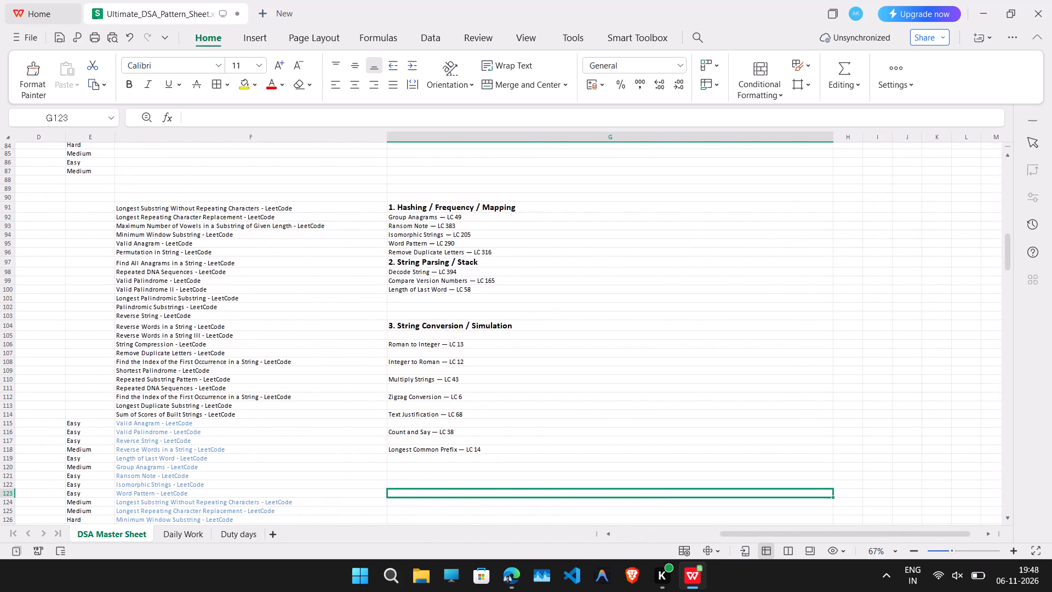
{"action": "left_click_drag", "start_coordinate": [614, 326], "coordinate": [603, 444]}
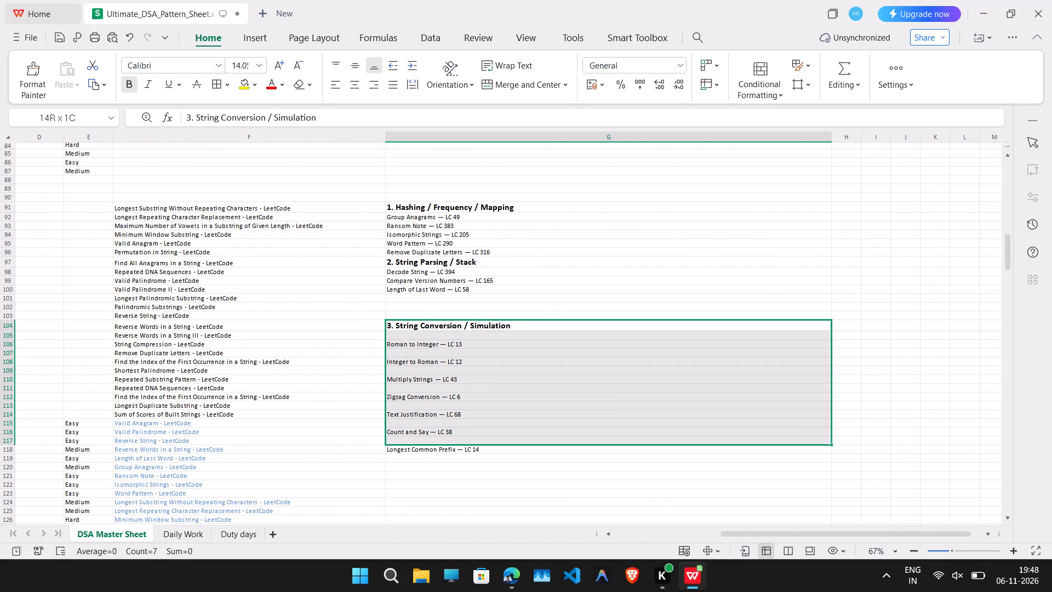
{"action": "left_click_drag", "start_coordinate": [603, 444], "coordinate": [603, 452]}
{"action": "left_click_drag", "start_coordinate": [603, 319], "coordinate": [599, 299]}
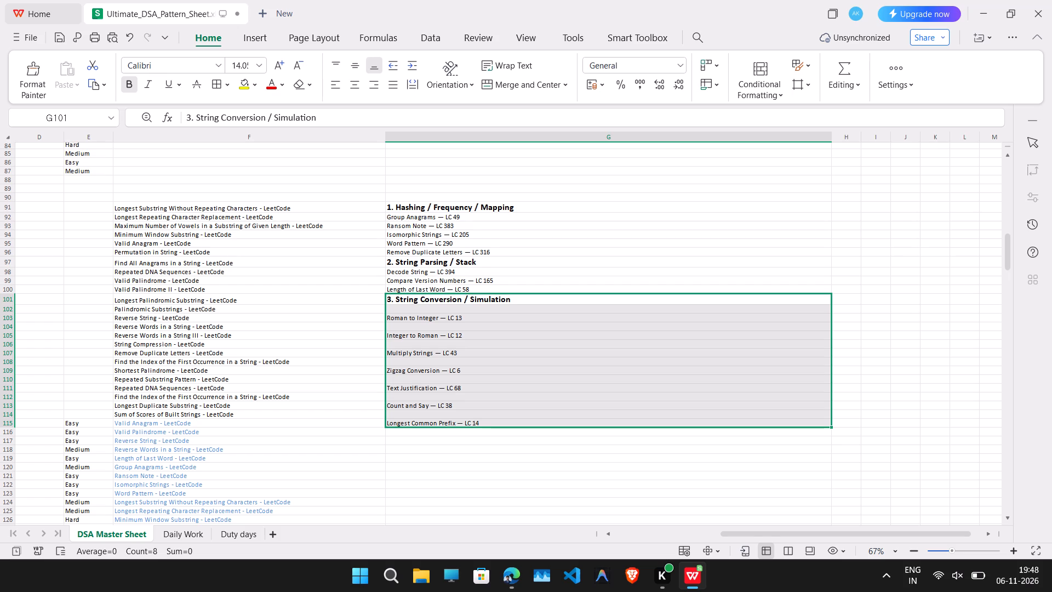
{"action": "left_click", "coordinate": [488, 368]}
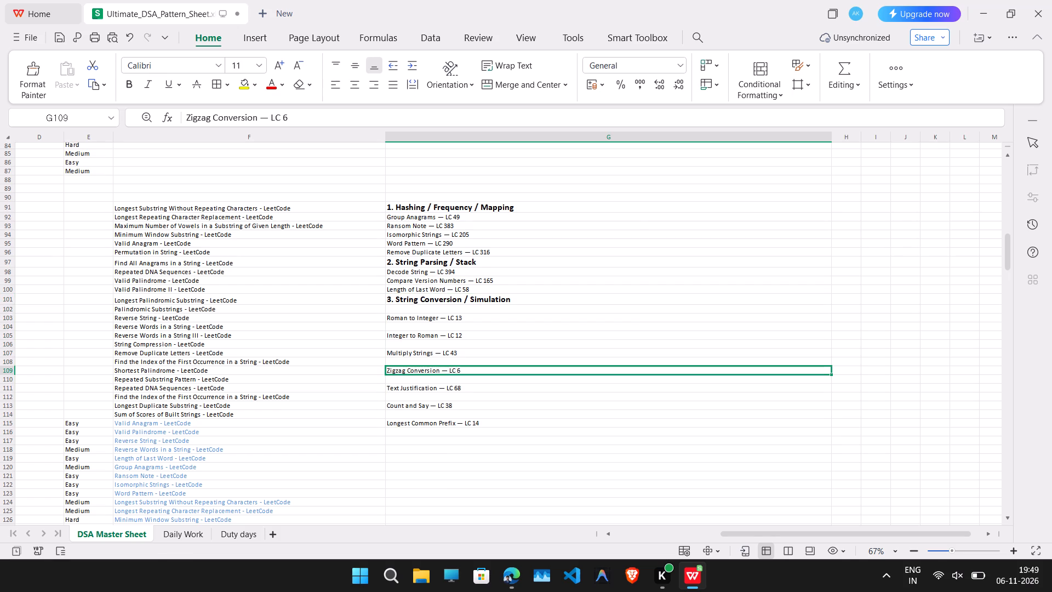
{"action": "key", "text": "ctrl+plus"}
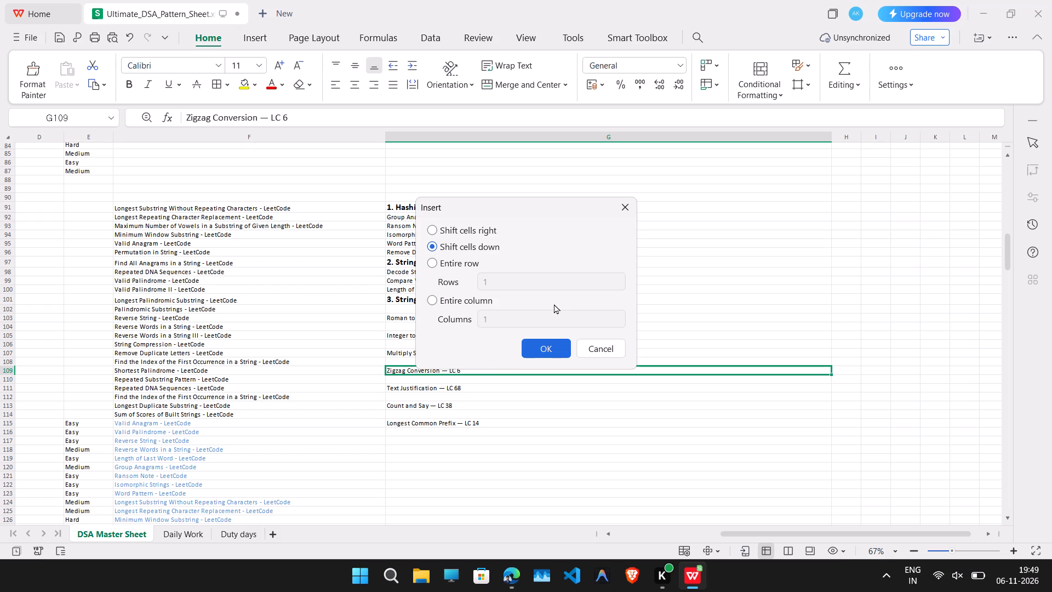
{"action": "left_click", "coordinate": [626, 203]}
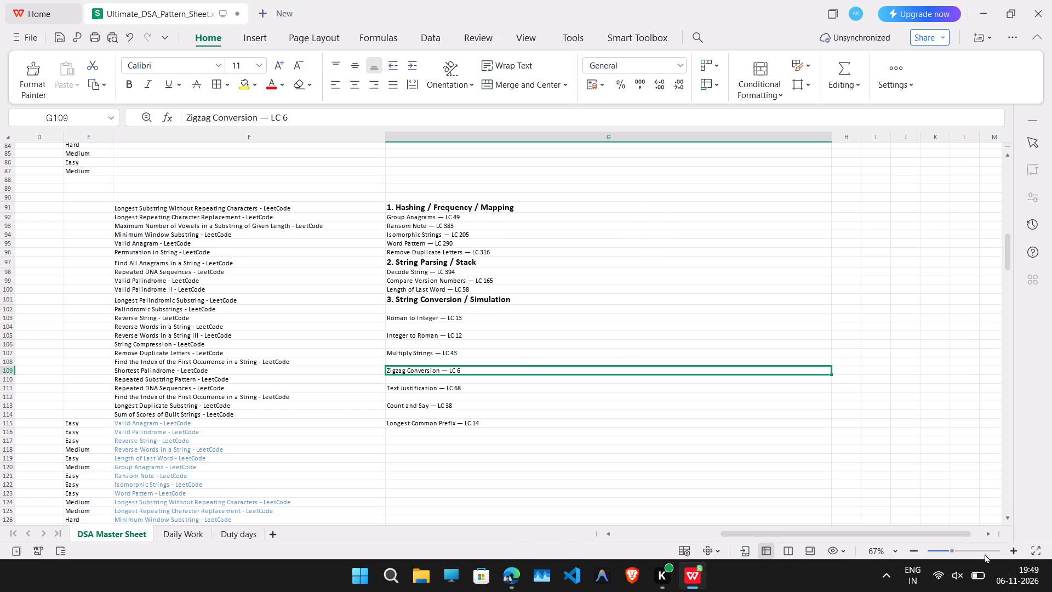
Move the Zigzag Conversion entry from G109 up to G108, directly beneath Multiply Strings.
{"action": "left_click", "coordinate": [1014, 552]}
{"action": "left_click", "coordinate": [1014, 552]}
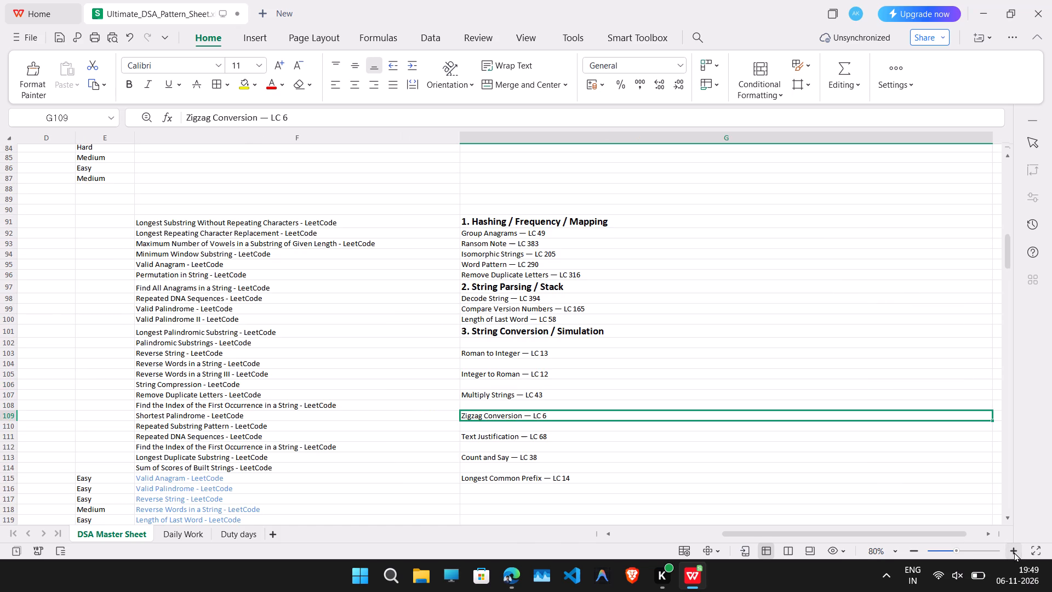
{"action": "left_click", "coordinate": [1014, 552]}
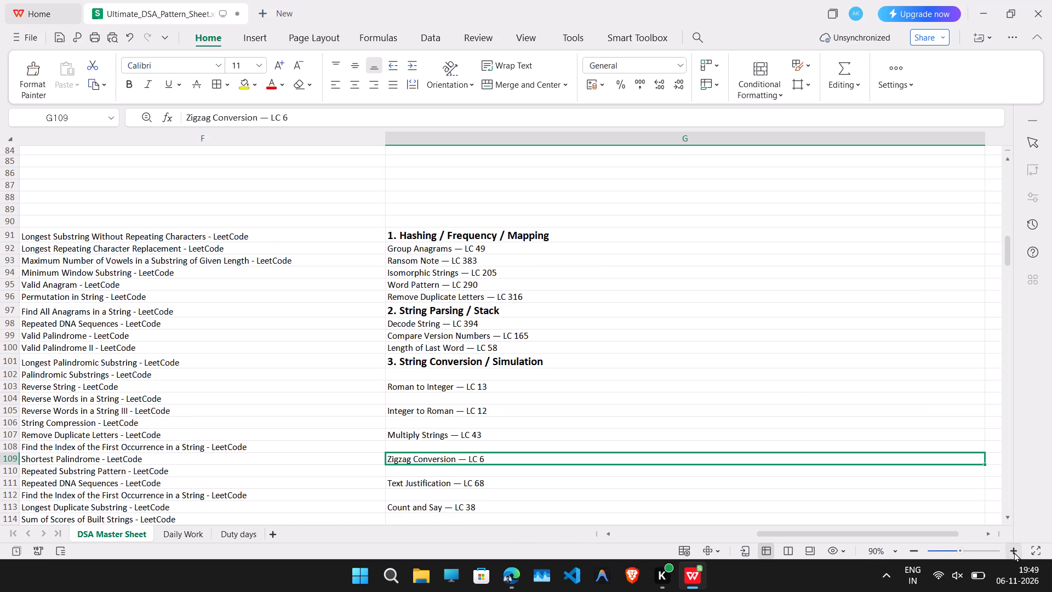
{"action": "left_click", "coordinate": [1014, 552]}
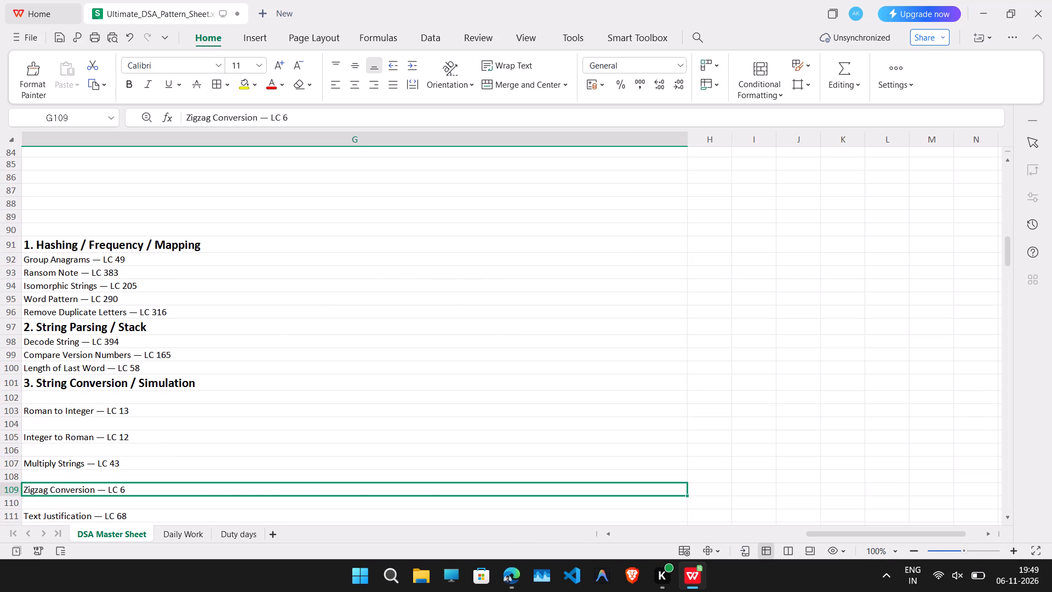
{"action": "scroll", "coordinate": [729, 409], "scroll_direction": "right", "scroll_amount": 6}
{"action": "scroll", "coordinate": [729, 409], "scroll_direction": "down", "scroll_amount": 5}
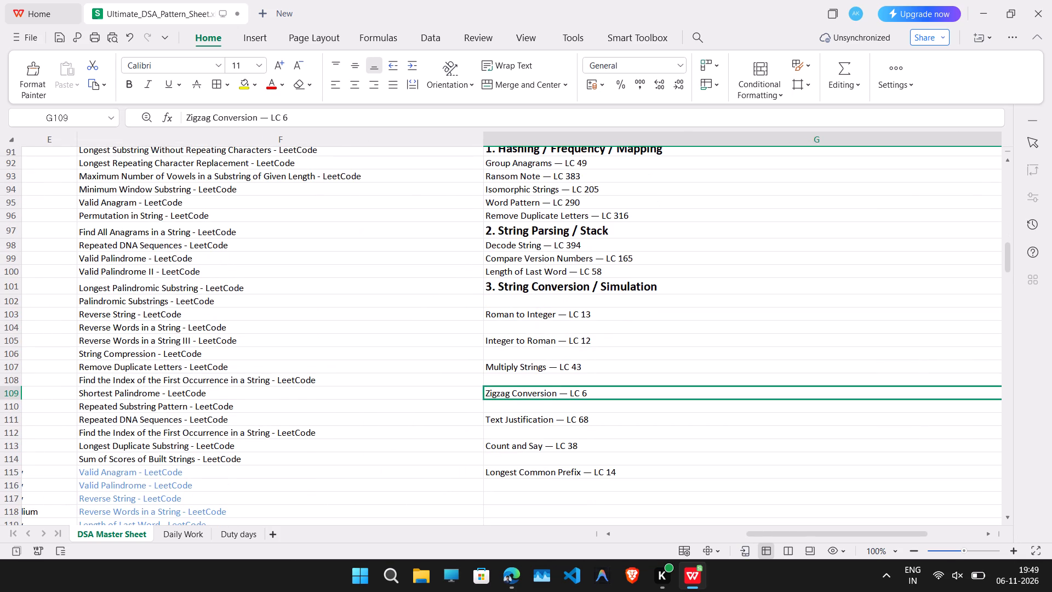
{"action": "left_click", "coordinate": [660, 386]}
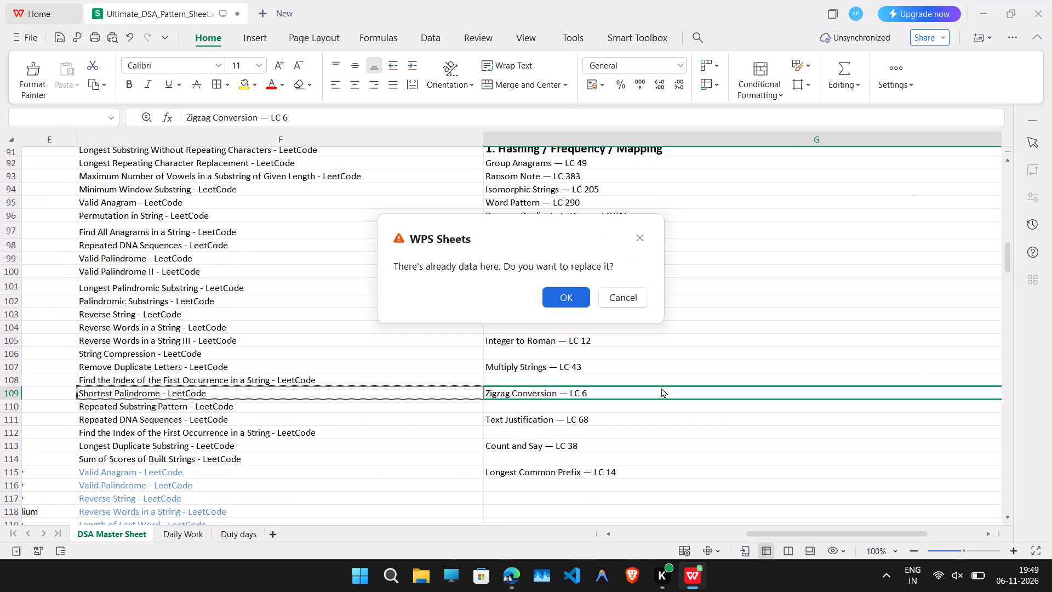
{"action": "scroll", "coordinate": [661, 388], "scroll_direction": "left", "scroll_amount": 1}
{"action": "left_click", "coordinate": [626, 296]}
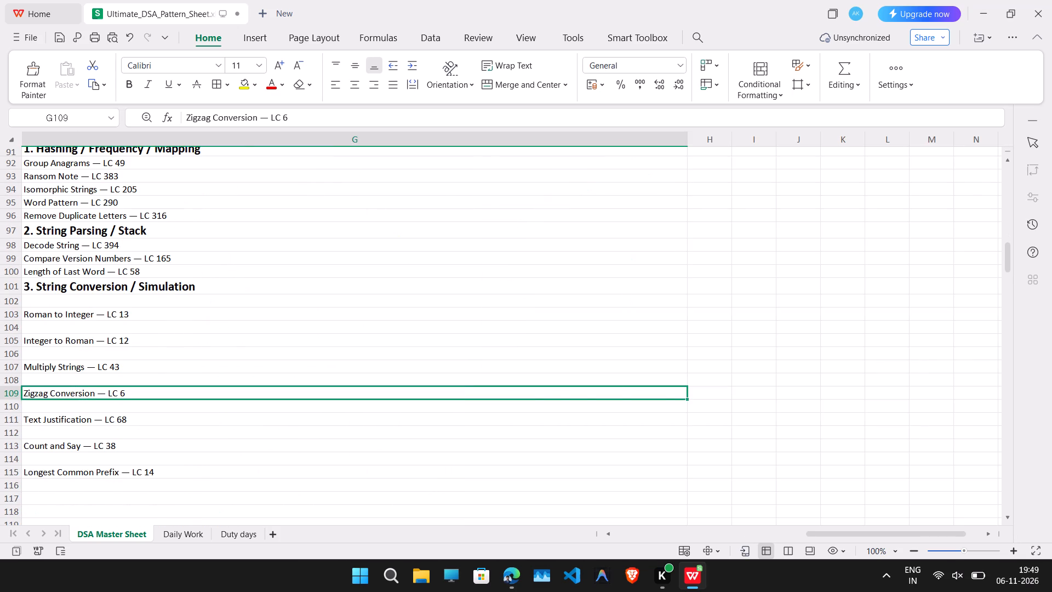
{"action": "scroll", "coordinate": [752, 337], "scroll_direction": "left", "scroll_amount": 1}
{"action": "scroll", "coordinate": [752, 337], "scroll_direction": "right", "scroll_amount": 2}
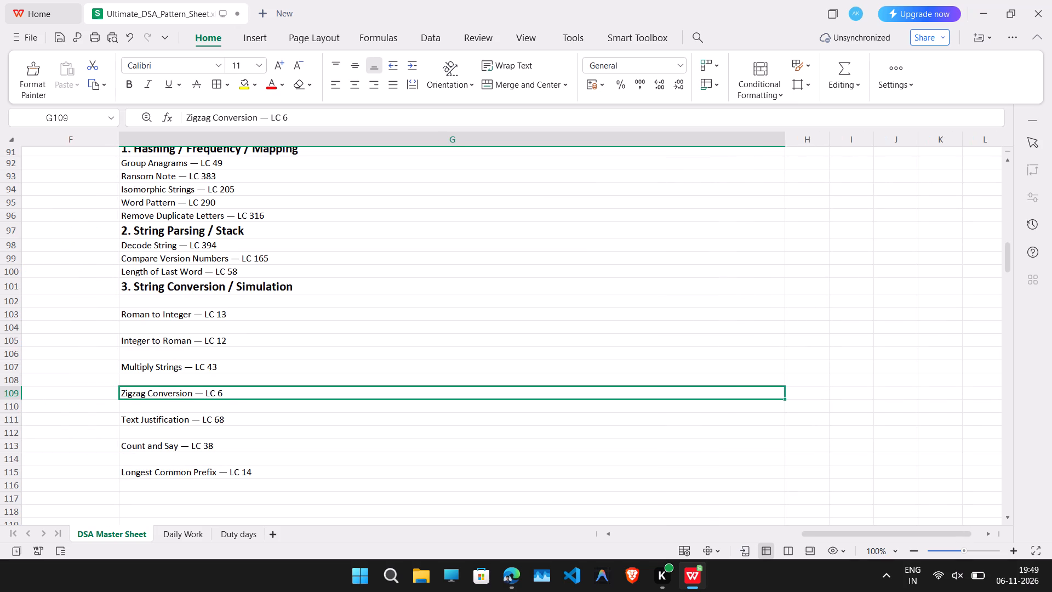
{"action": "left_click_drag", "start_coordinate": [562, 386], "coordinate": [559, 379]}
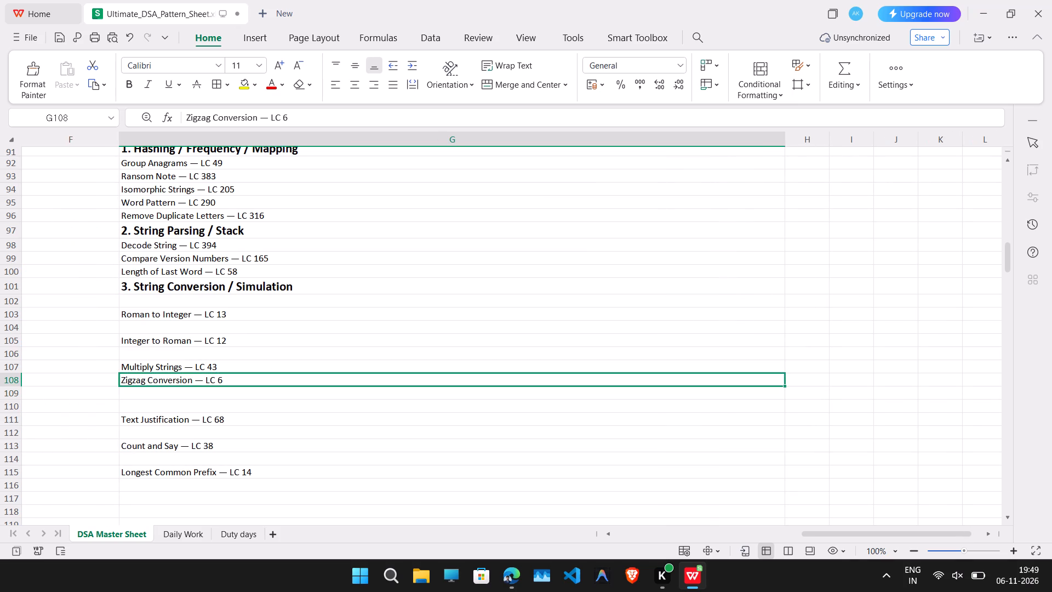
Move Text Justification, Count and Say, and Longest Common Prefix into G109:G111 so they follow Zigzag Conversion without gaps.
{"action": "left_click", "coordinate": [493, 425]}
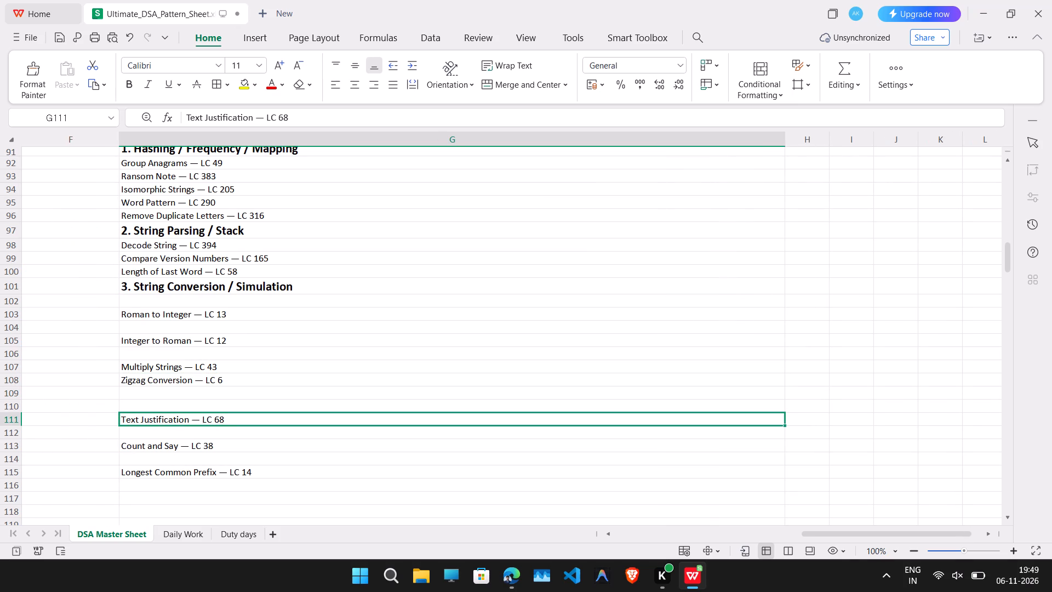
{"action": "left_click_drag", "start_coordinate": [503, 414], "coordinate": [503, 396]}
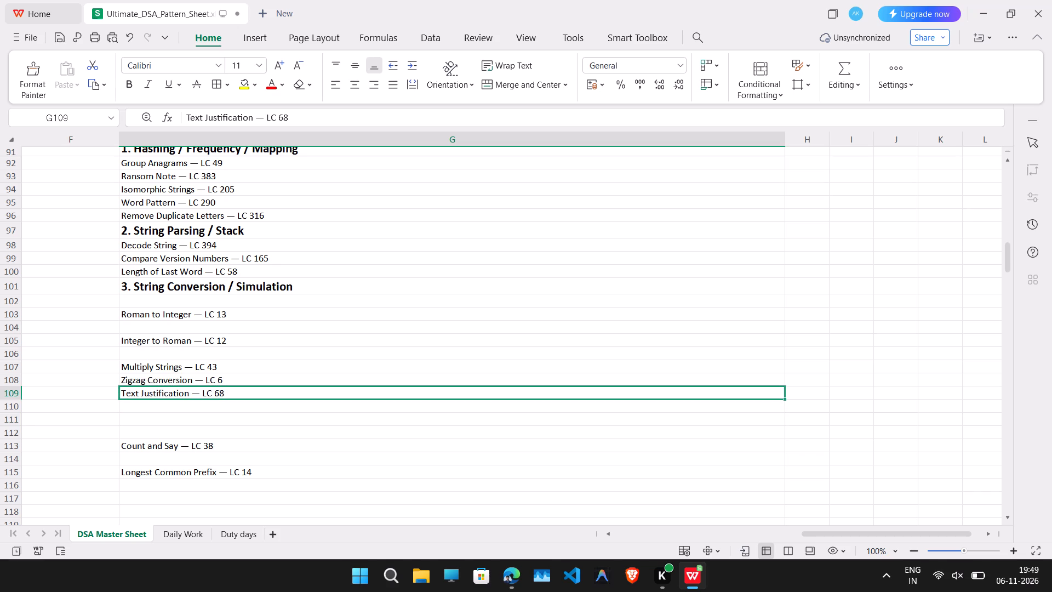
{"action": "left_click", "coordinate": [478, 443]}
{"action": "left_click_drag", "start_coordinate": [478, 439], "coordinate": [477, 418]}
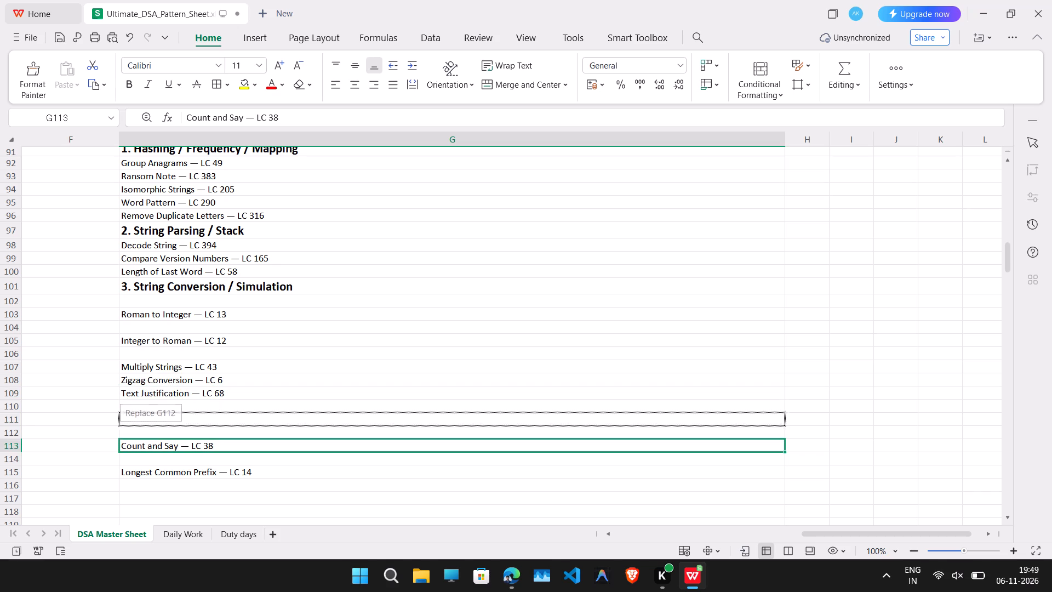
{"action": "left_click_drag", "start_coordinate": [477, 418], "coordinate": [475, 411]}
{"action": "left_click", "coordinate": [467, 469]}
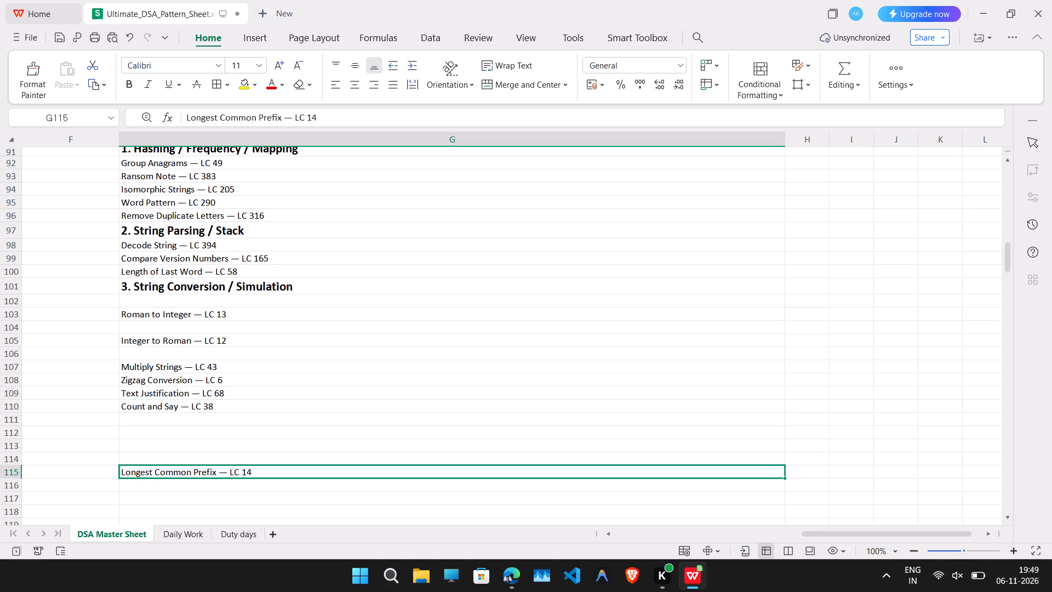
{"action": "left_click_drag", "start_coordinate": [474, 465], "coordinate": [467, 419]}
Move the five entries Multiply Strings through Longest Common Prefix from G107:G111 up to G106:G110, directly beneath Integer to Roman.
{"action": "left_click_drag", "start_coordinate": [350, 367], "coordinate": [350, 374]}
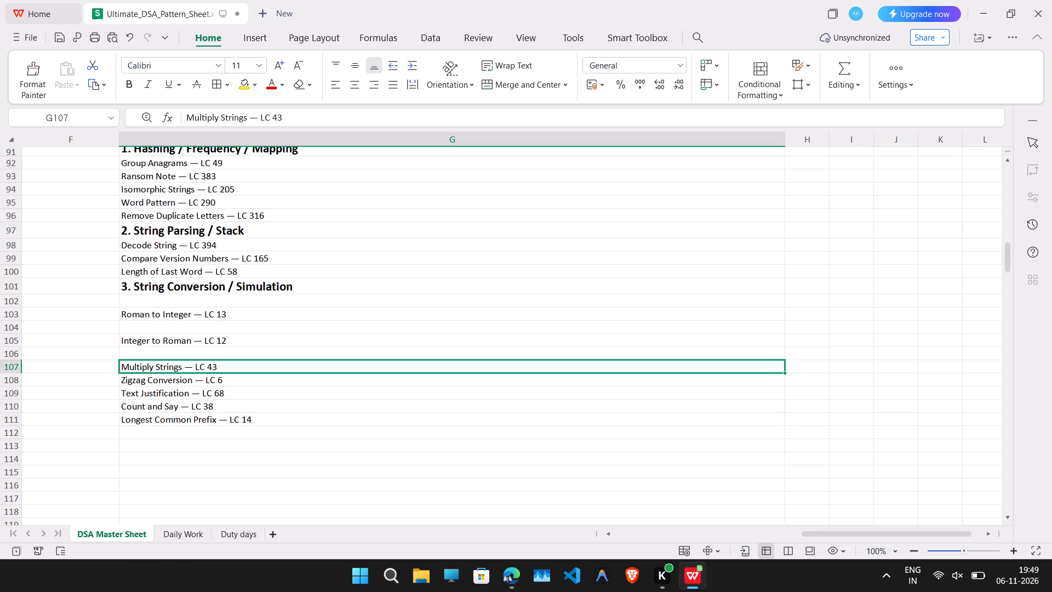
{"action": "left_click_drag", "start_coordinate": [350, 374], "coordinate": [350, 415]}
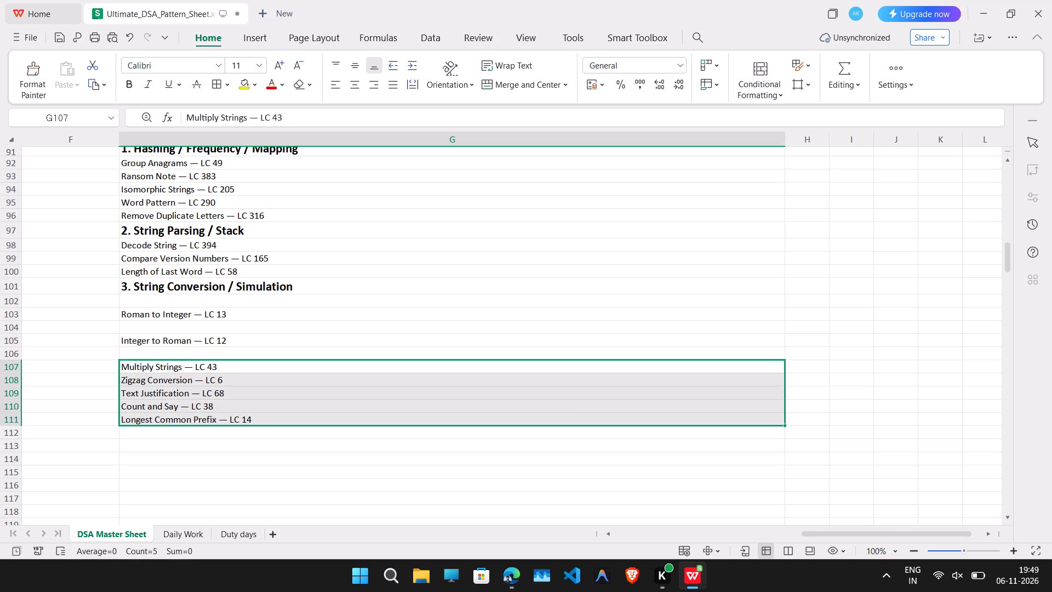
{"action": "left_click_drag", "start_coordinate": [502, 360], "coordinate": [502, 351]}
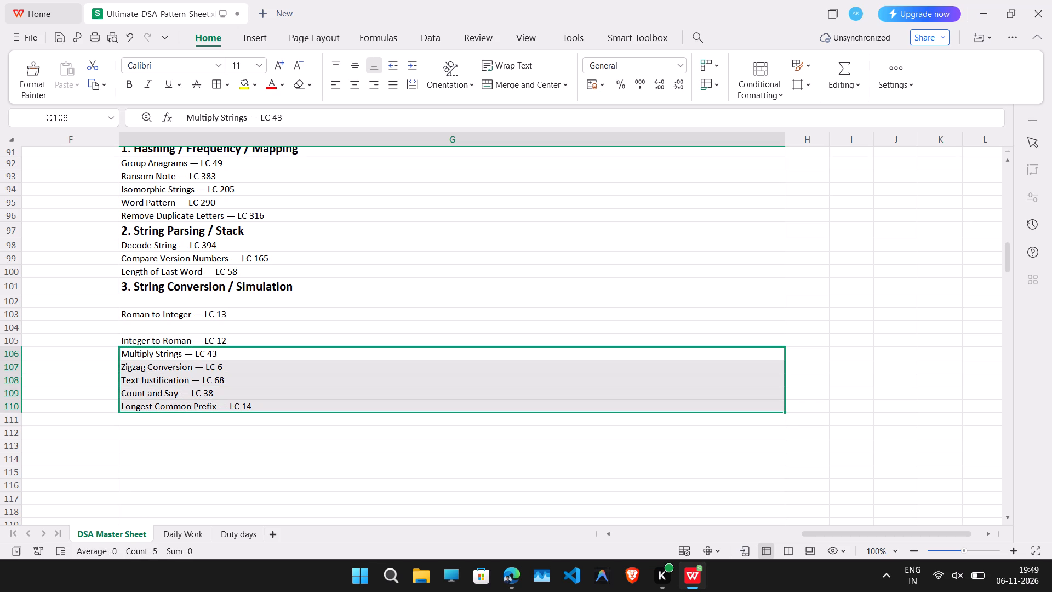
Move the six entries Integer to Roman through Longest Common Prefix up to G104:G109, directly beneath Roman to Integer, and save the workbook.
{"action": "left_click_drag", "start_coordinate": [494, 339], "coordinate": [495, 408]}
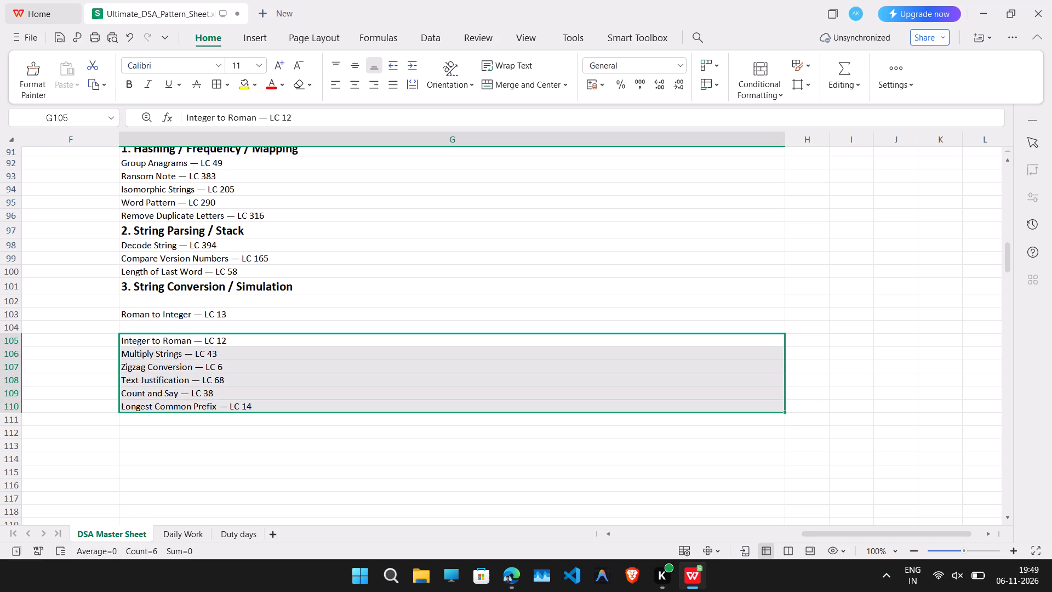
{"action": "left_click_drag", "start_coordinate": [538, 334], "coordinate": [538, 325]}
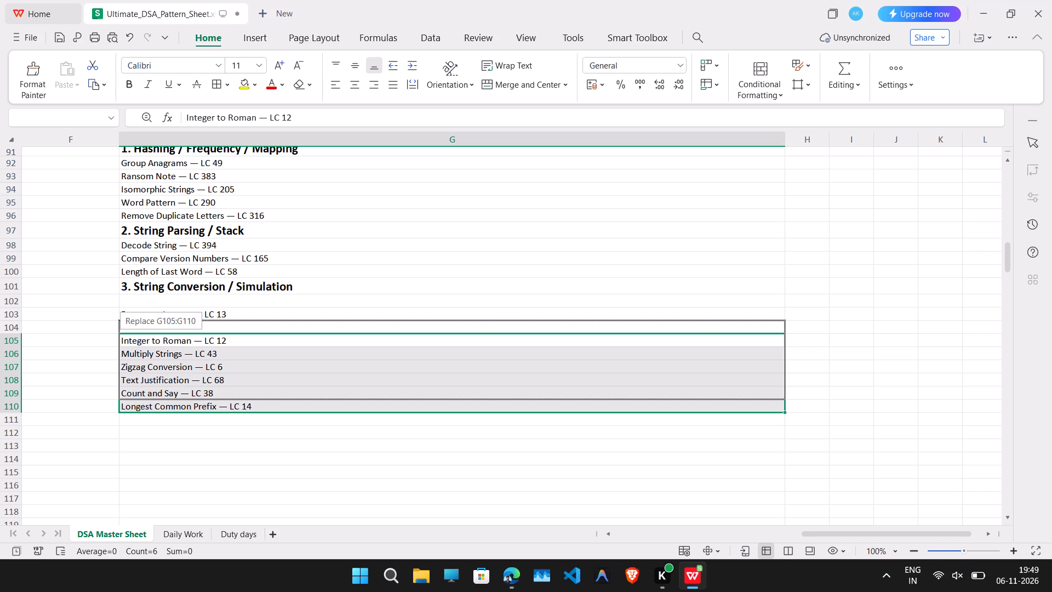
{"action": "left_click_drag", "start_coordinate": [538, 325], "coordinate": [538, 326]}
{"action": "left_click", "coordinate": [832, 286]}
{"action": "scroll", "coordinate": [832, 286], "scroll_direction": "right", "scroll_amount": 6}
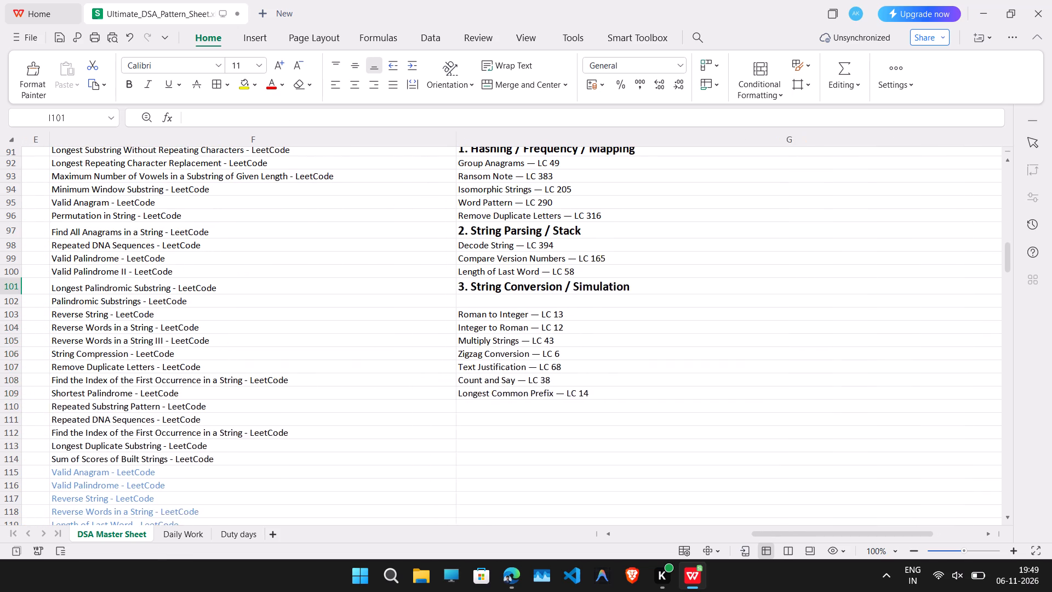
{"action": "key", "text": "ctrl+s"}
Clear the contents of the old String problem rows in A115:F143, from Valid Anagram through Remove Duplicate Letters.
{"action": "scroll", "coordinate": [832, 286], "scroll_direction": "right", "scroll_amount": 7}
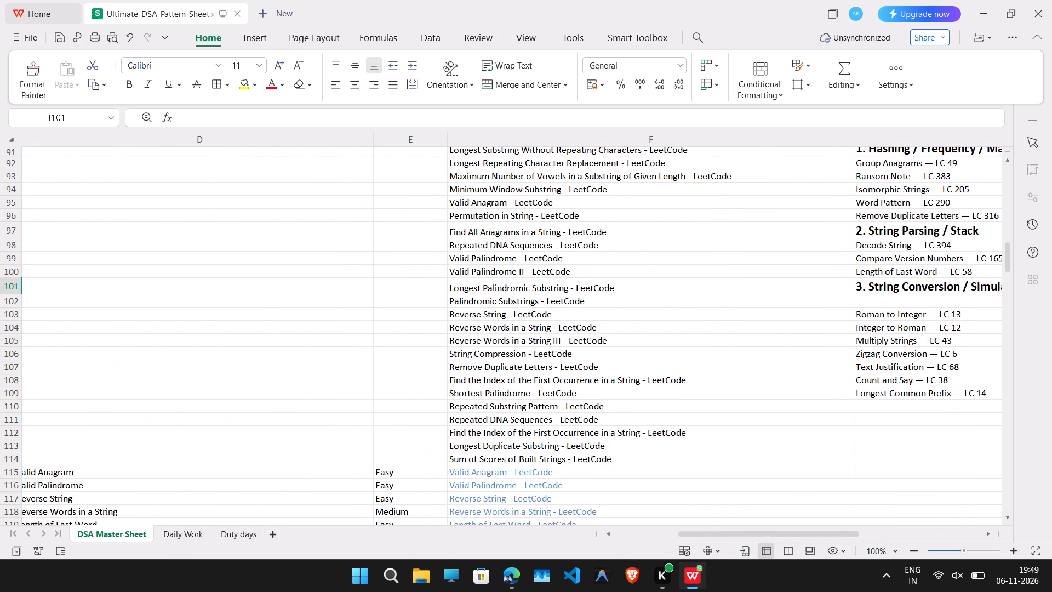
{"action": "scroll", "coordinate": [832, 286], "scroll_direction": "up", "scroll_amount": 4}
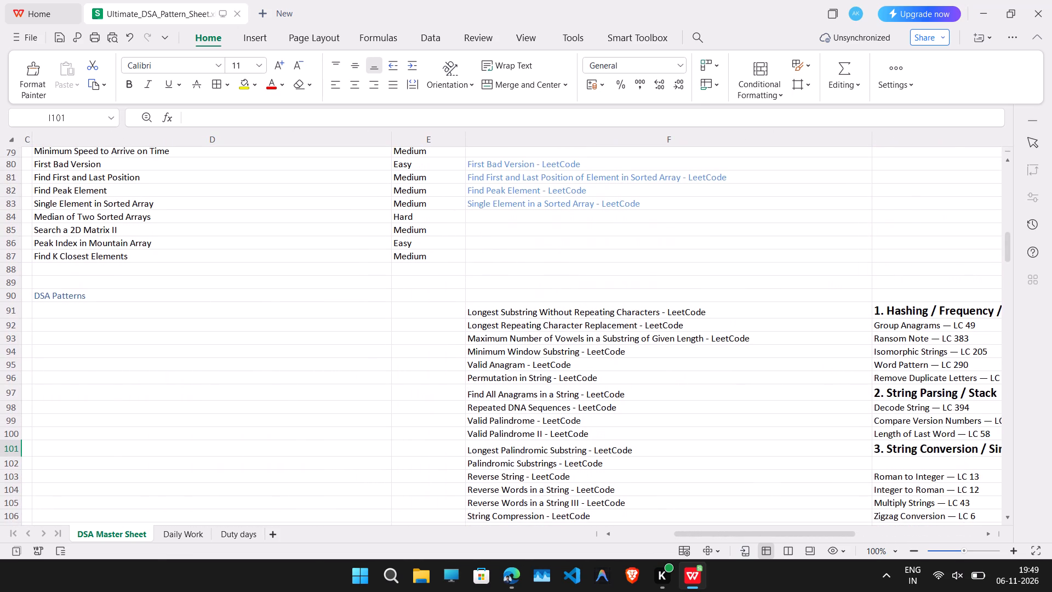
{"action": "scroll", "coordinate": [832, 286], "scroll_direction": "right", "scroll_amount": 4}
{"action": "scroll", "coordinate": [832, 286], "scroll_direction": "down", "scroll_amount": 5}
{"action": "scroll", "coordinate": [832, 286], "scroll_direction": "up", "scroll_amount": 1}
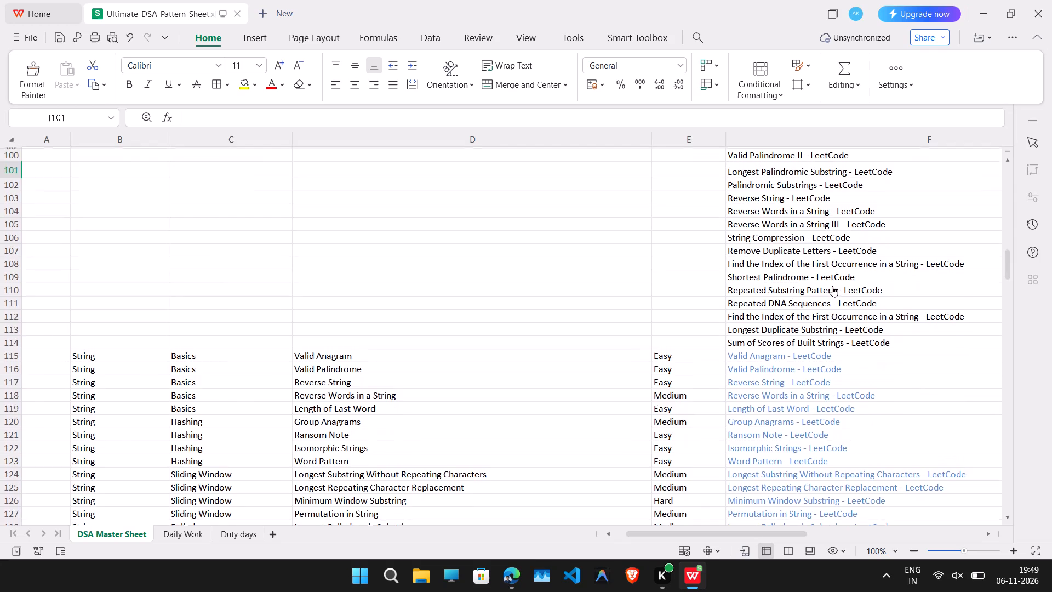
{"action": "scroll", "coordinate": [832, 286], "scroll_direction": "right", "scroll_amount": 4}
{"action": "scroll", "coordinate": [832, 286], "scroll_direction": "down", "scroll_amount": 2}
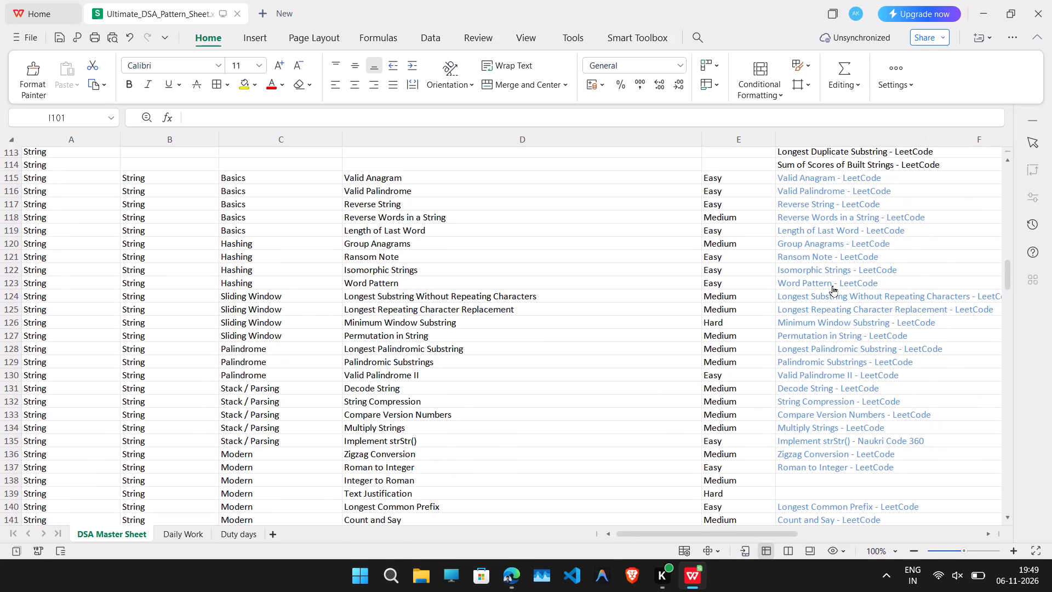
{"action": "scroll", "coordinate": [832, 286], "scroll_direction": "down", "scroll_amount": 3}
{"action": "scroll", "coordinate": [832, 286], "scroll_direction": "up", "scroll_amount": 1}
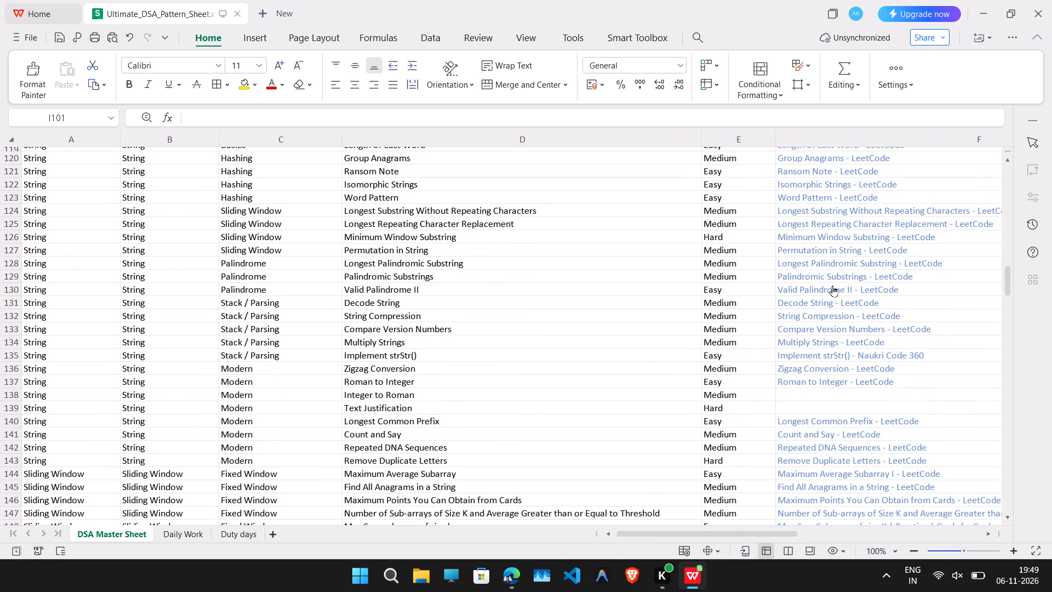
{"action": "scroll", "coordinate": [832, 286], "scroll_direction": "up", "scroll_amount": 1}
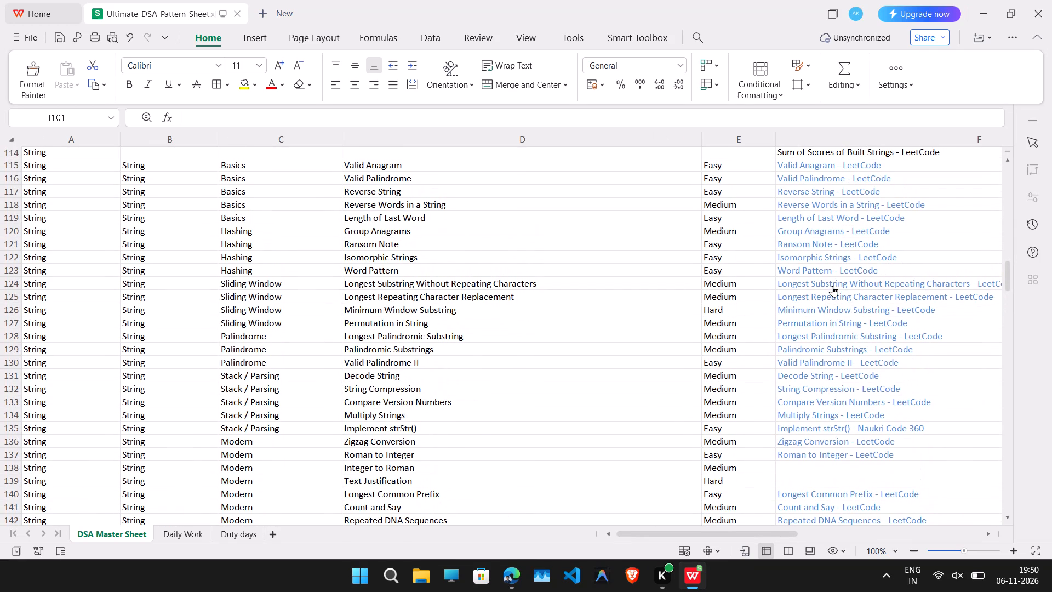
{"action": "left_click_drag", "start_coordinate": [42, 166], "coordinate": [406, 224]}
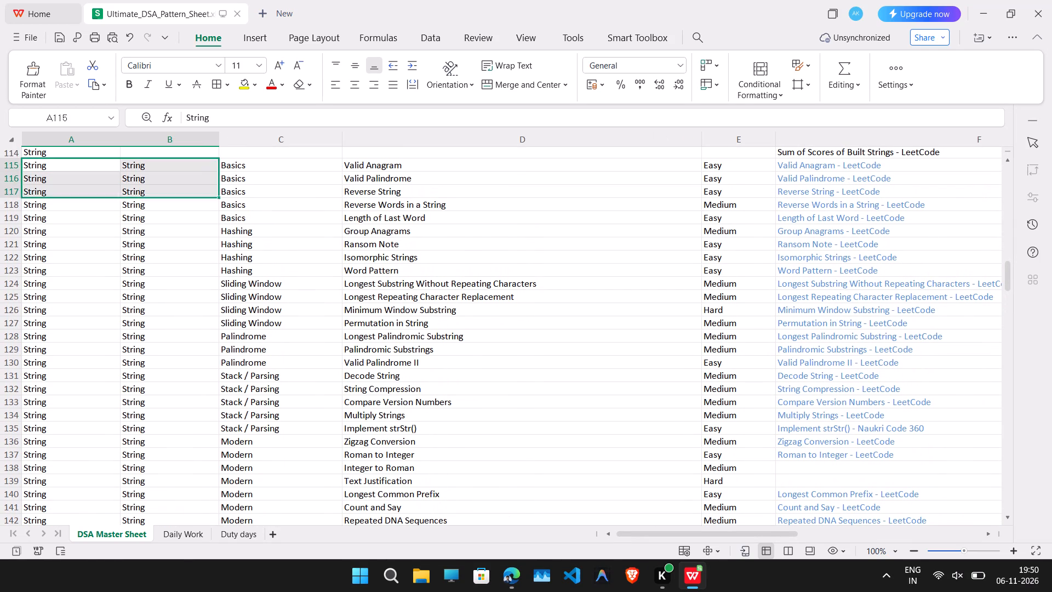
{"action": "left_click_drag", "start_coordinate": [406, 224], "coordinate": [808, 351]}
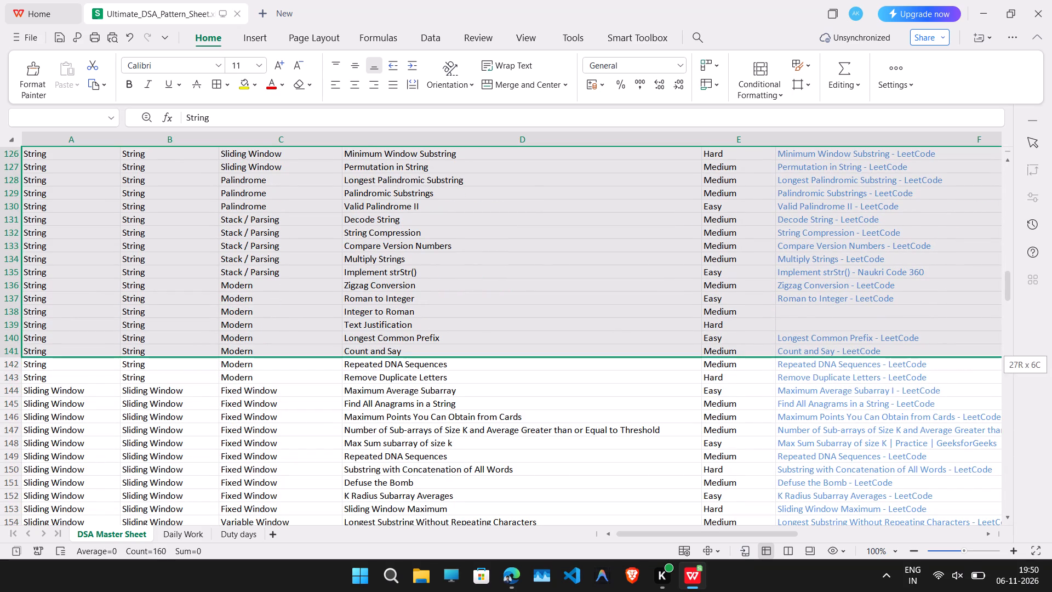
{"action": "left_click_drag", "start_coordinate": [808, 351], "coordinate": [792, 382]}
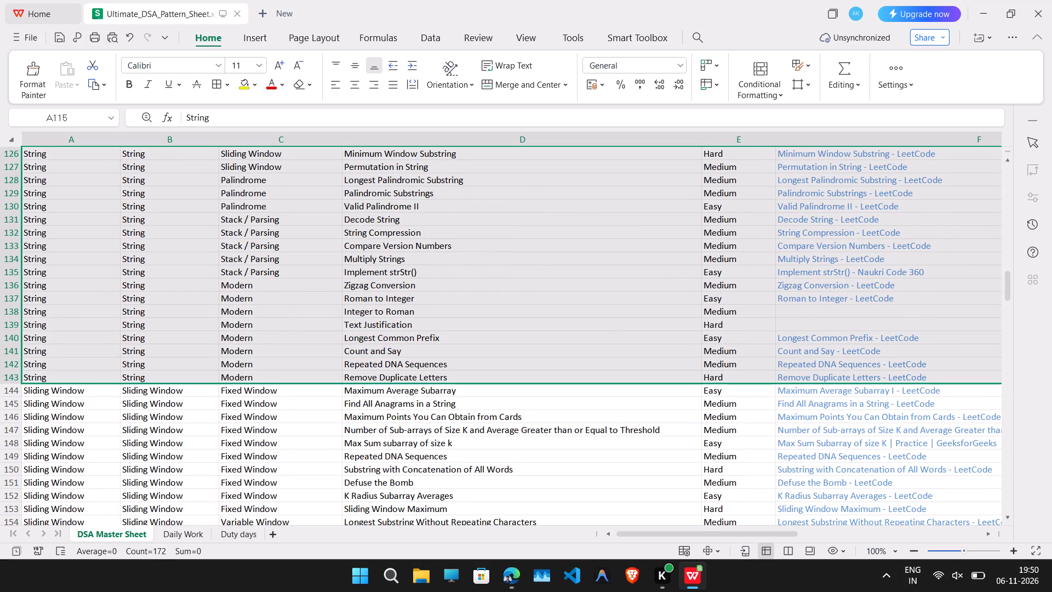
{"action": "scroll", "coordinate": [557, 473], "scroll_direction": "up", "scroll_amount": 4}
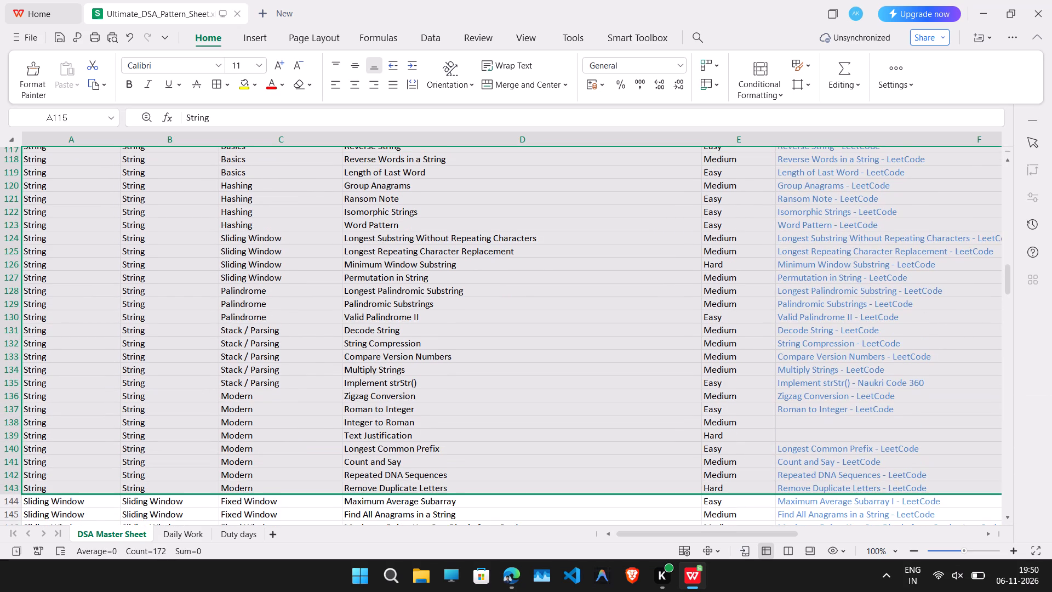
{"action": "scroll", "coordinate": [557, 473], "scroll_direction": "up", "scroll_amount": 4}
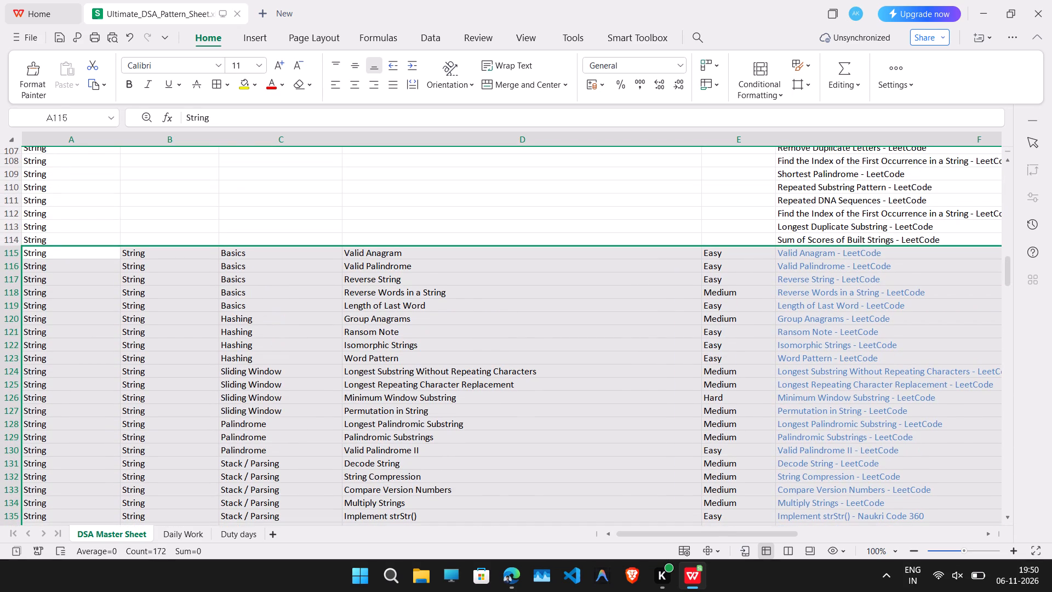
{"action": "key", "text": "Delete"}
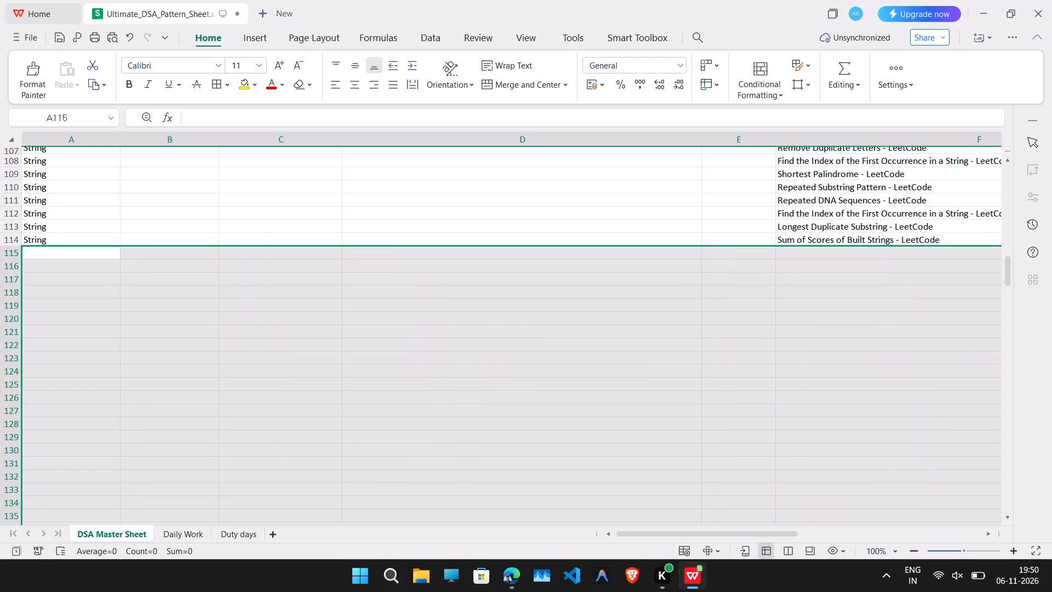
{"action": "left_click", "coordinate": [111, 274]}
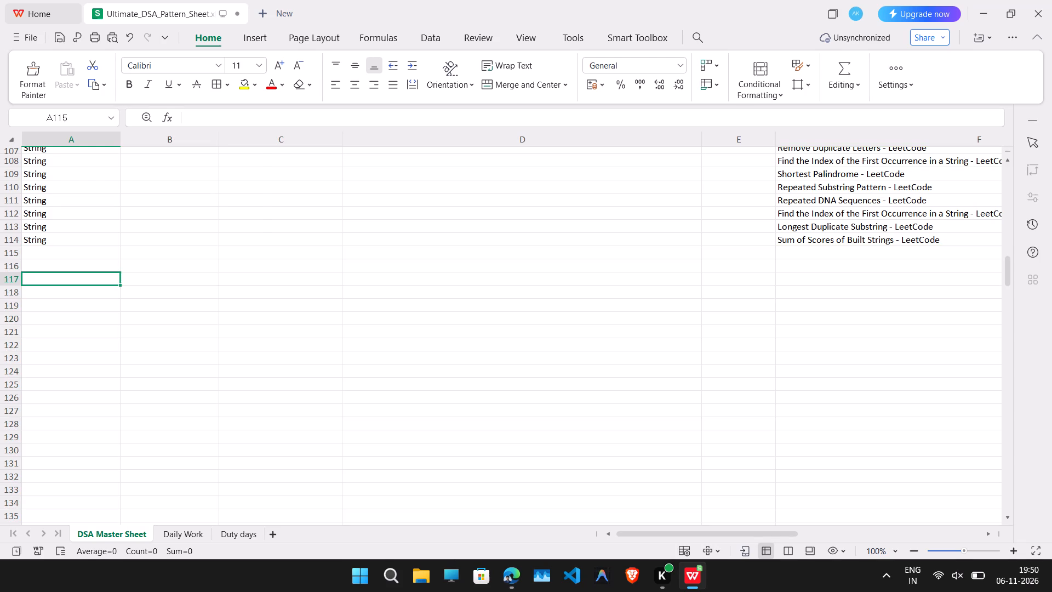
Delete the emptied rows 115 to 143 so the Sliding Window section directly follows the String links.
{"action": "scroll", "coordinate": [111, 274], "scroll_direction": "down", "scroll_amount": 5}
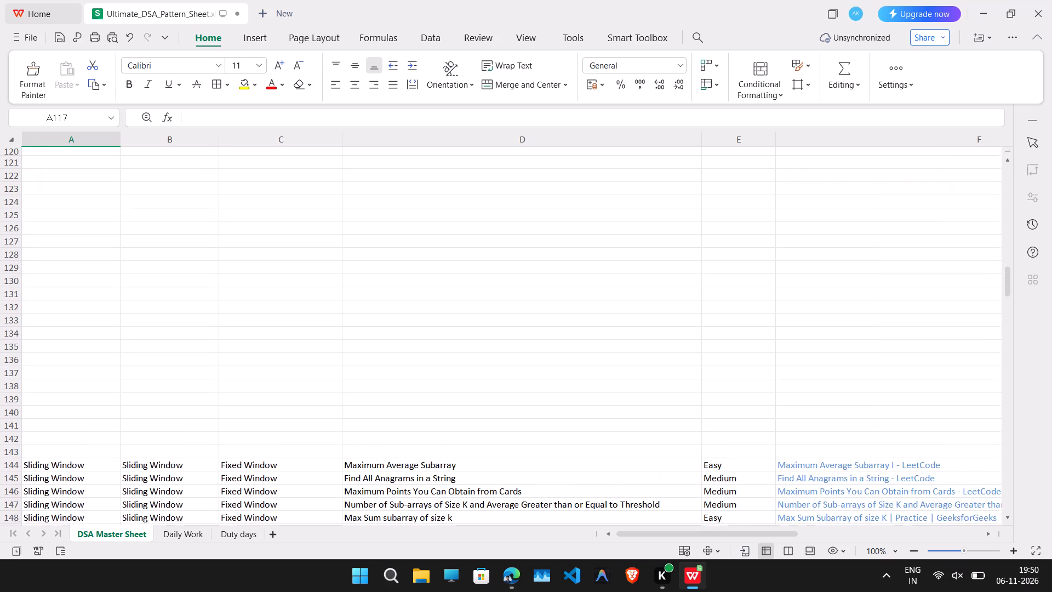
{"action": "scroll", "coordinate": [111, 274], "scroll_direction": "down", "scroll_amount": 1}
{"action": "scroll", "coordinate": [111, 274], "scroll_direction": "up", "scroll_amount": 1}
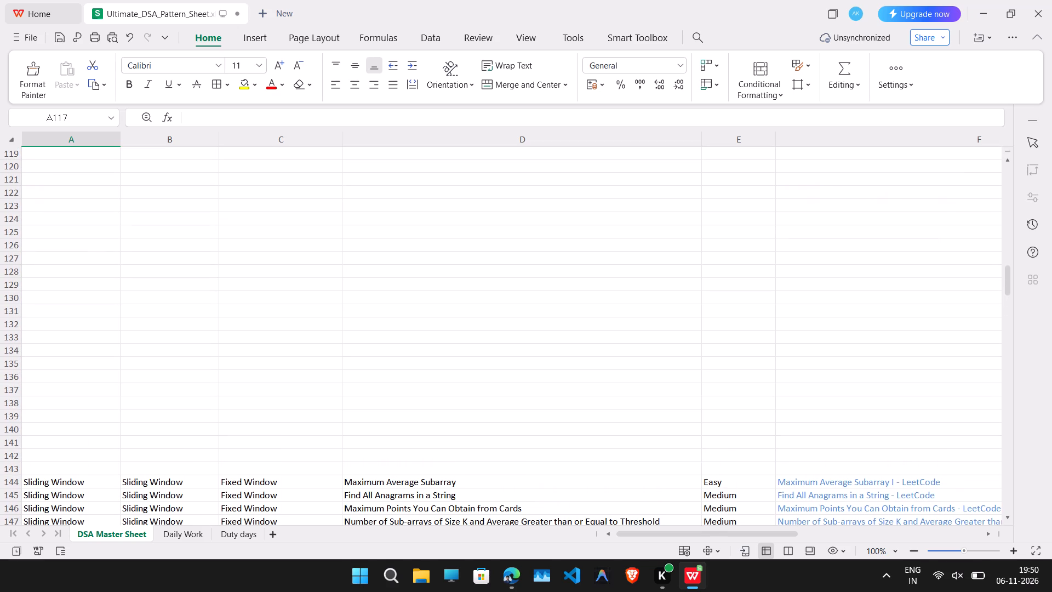
{"action": "scroll", "coordinate": [59, 286], "scroll_direction": "up", "scroll_amount": 1}
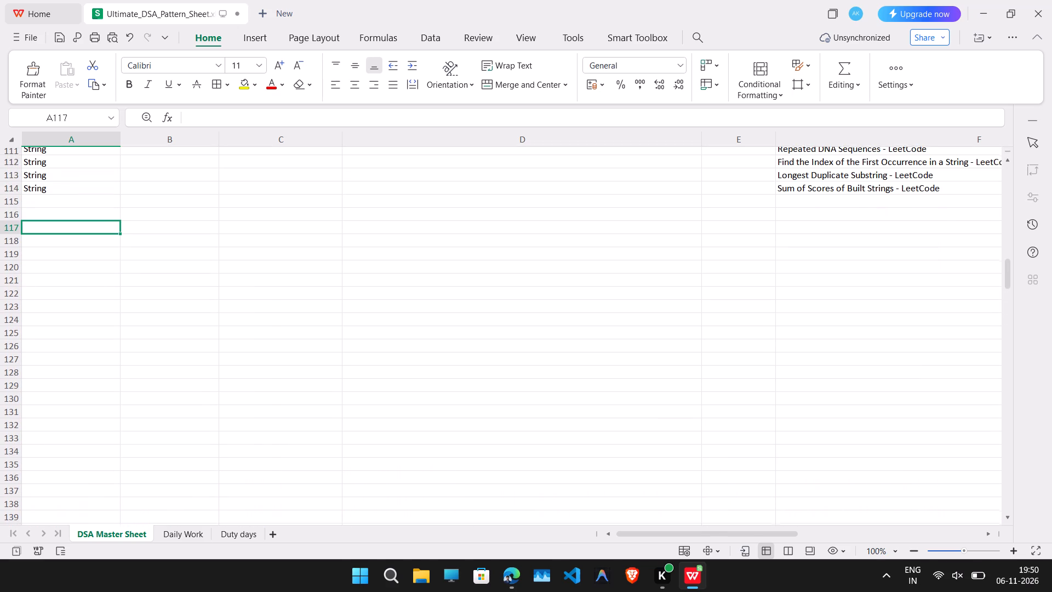
{"action": "scroll", "coordinate": [59, 286], "scroll_direction": "up", "scroll_amount": 1}
{"action": "left_click_drag", "start_coordinate": [13, 195], "coordinate": [26, 265]}
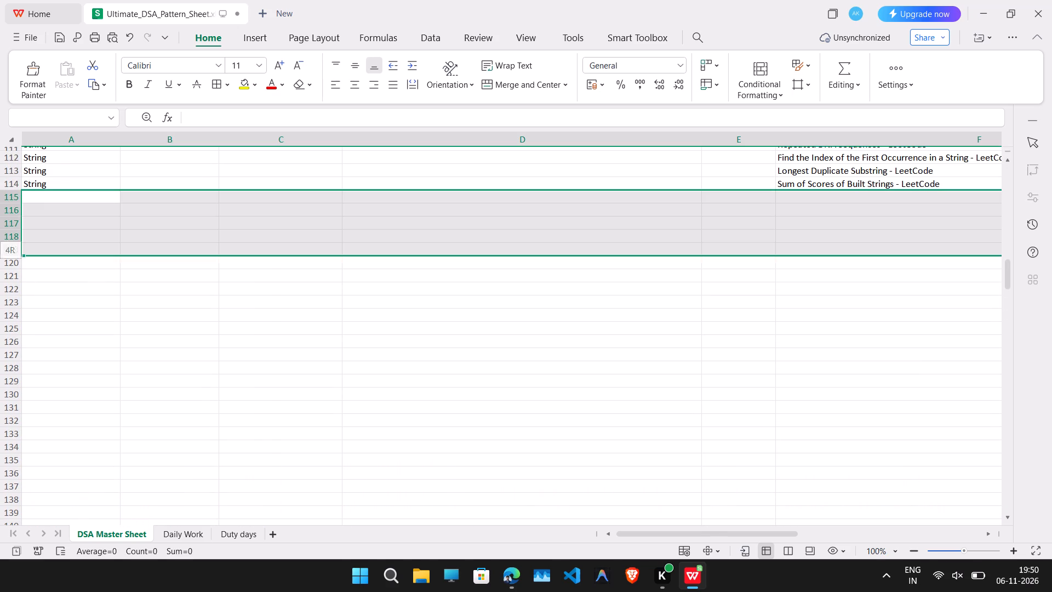
{"action": "left_click_drag", "start_coordinate": [26, 265], "coordinate": [23, 481]}
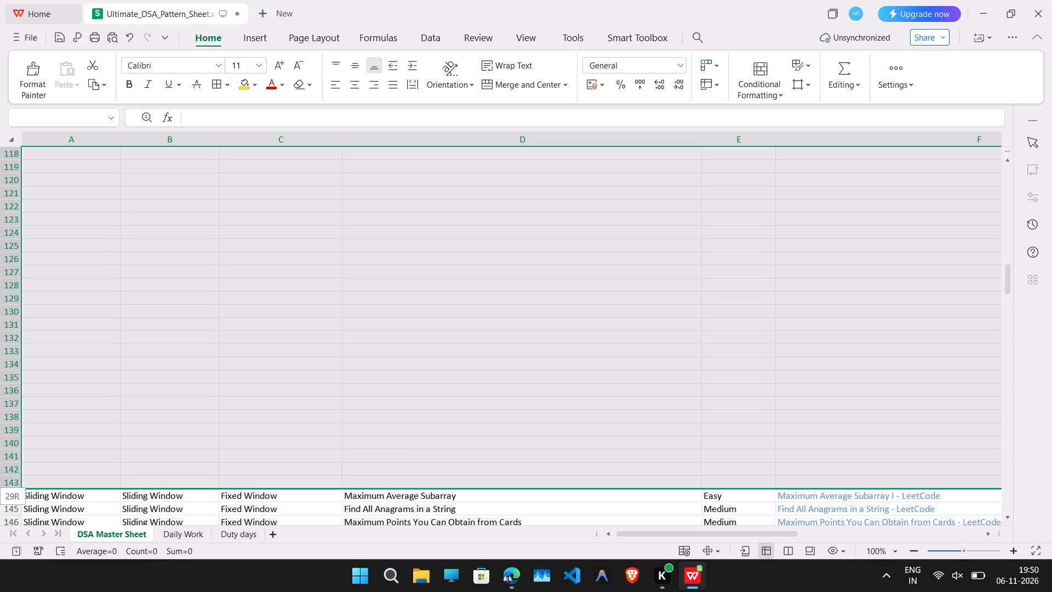
{"action": "left_click_drag", "start_coordinate": [23, 481], "coordinate": [22, 485]}
{"action": "right_click", "coordinate": [79, 380]}
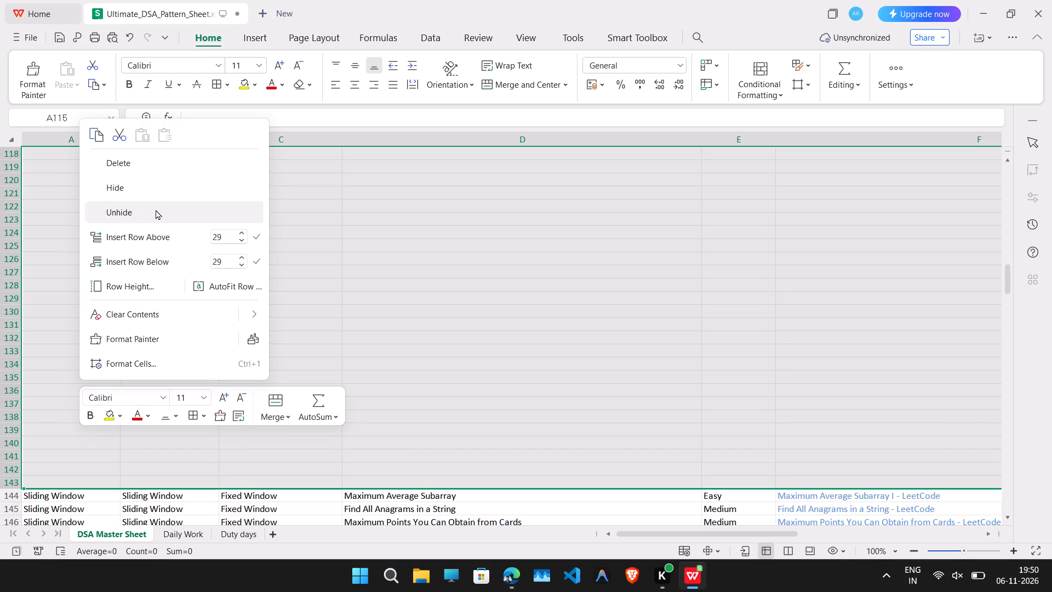
{"action": "left_click", "coordinate": [154, 162]}
{"action": "scroll", "coordinate": [418, 299], "scroll_direction": "up", "scroll_amount": 1}
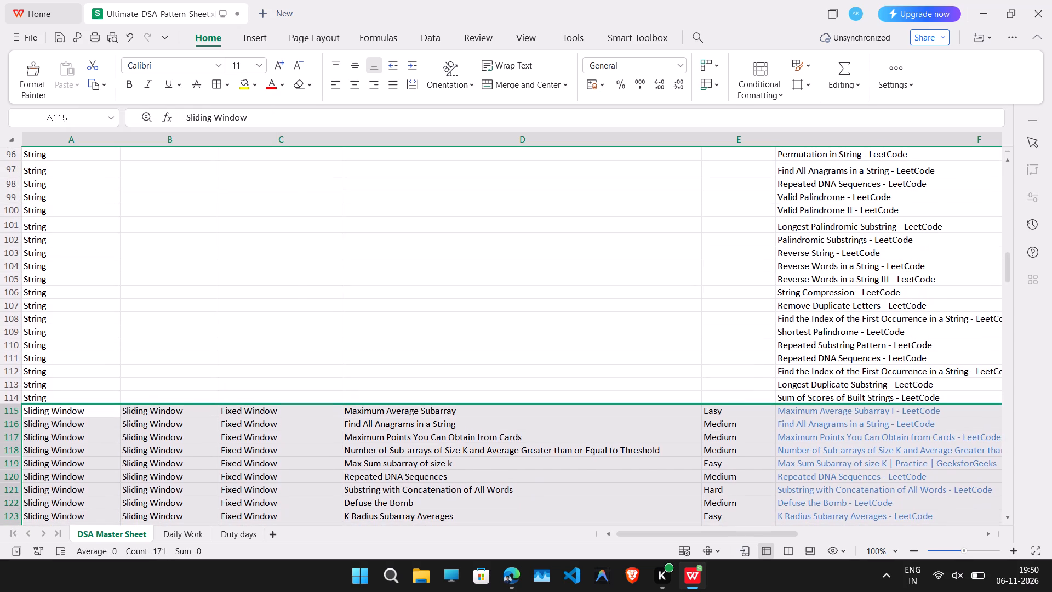
{"action": "left_click", "coordinate": [498, 282]}
{"action": "scroll", "coordinate": [498, 282], "scroll_direction": "left", "scroll_amount": 3}
{"action": "scroll", "coordinate": [498, 282], "scroll_direction": "up", "scroll_amount": 2}
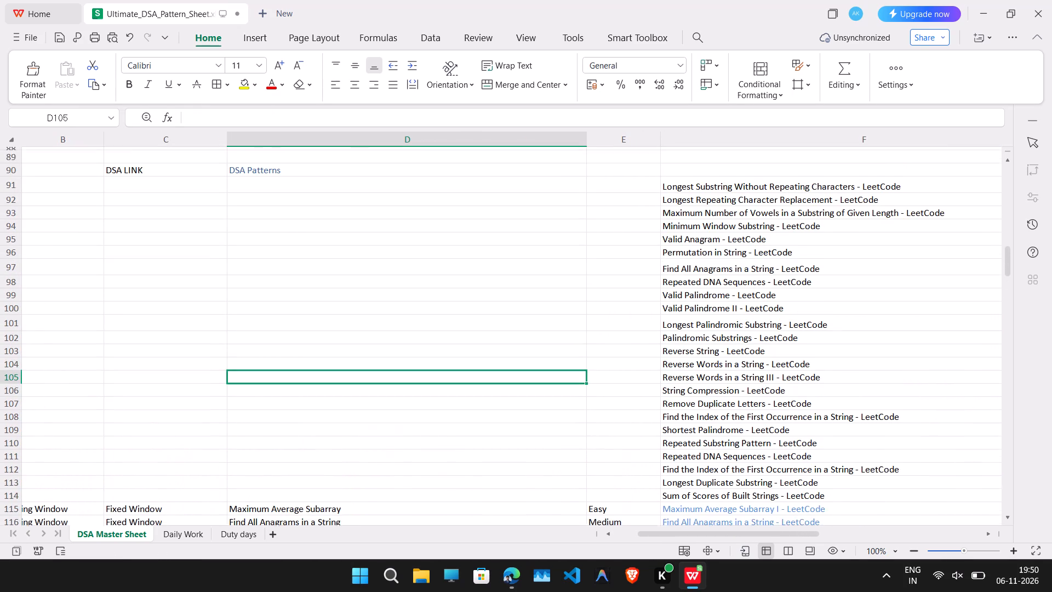
{"action": "scroll", "coordinate": [498, 282], "scroll_direction": "up", "scroll_amount": 1}
{"action": "scroll", "coordinate": [498, 282], "scroll_direction": "left", "scroll_amount": 4}
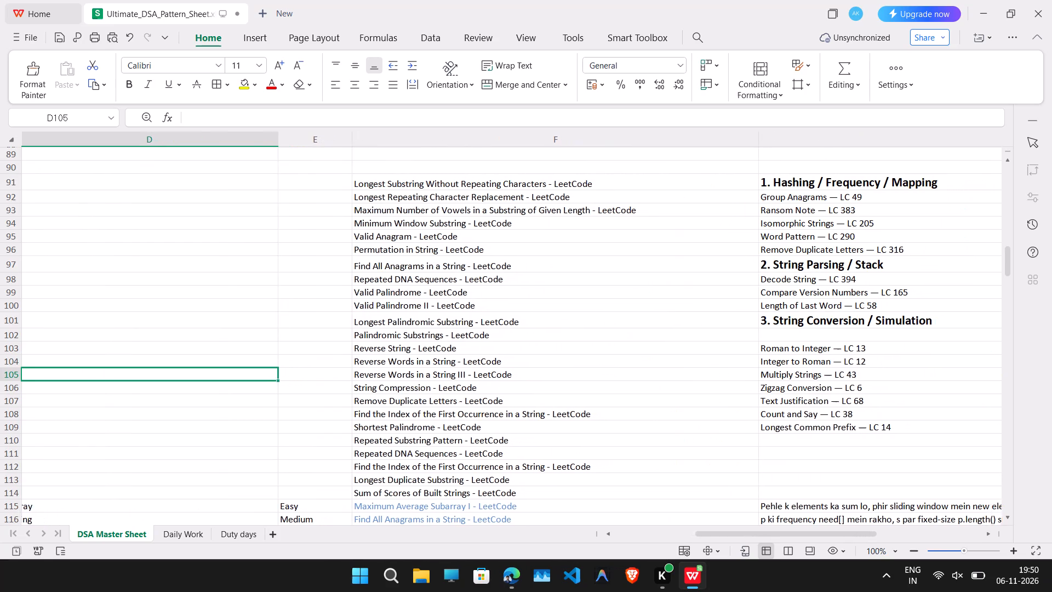
{"action": "scroll", "coordinate": [498, 282], "scroll_direction": "right", "scroll_amount": 2}
{"action": "left_click", "coordinate": [670, 327]}
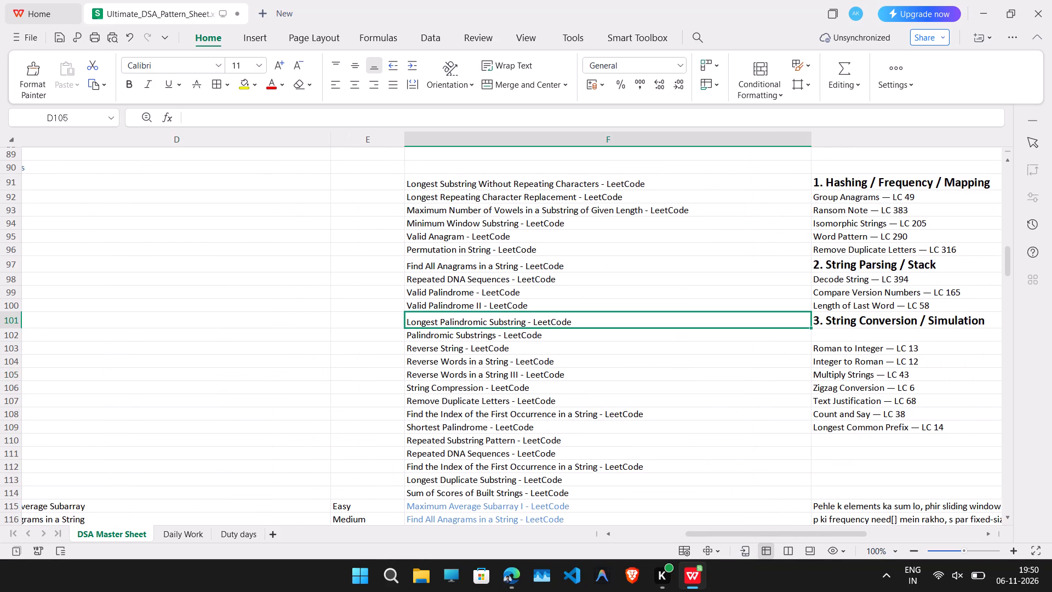
{"action": "left_click", "coordinate": [315, 318]}
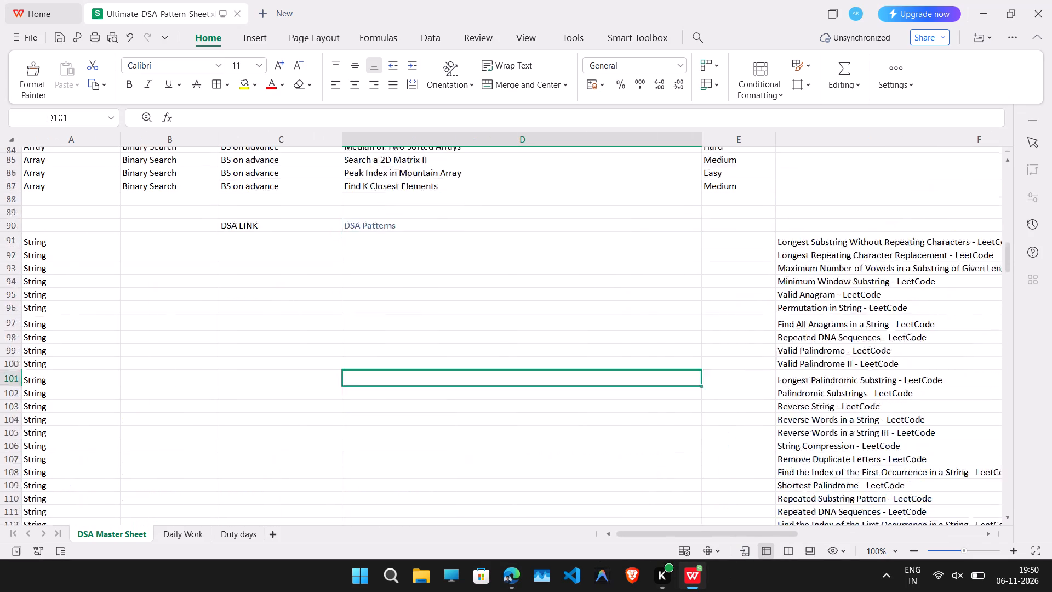
{"action": "scroll", "coordinate": [266, 436], "scroll_direction": "up", "scroll_amount": 10}
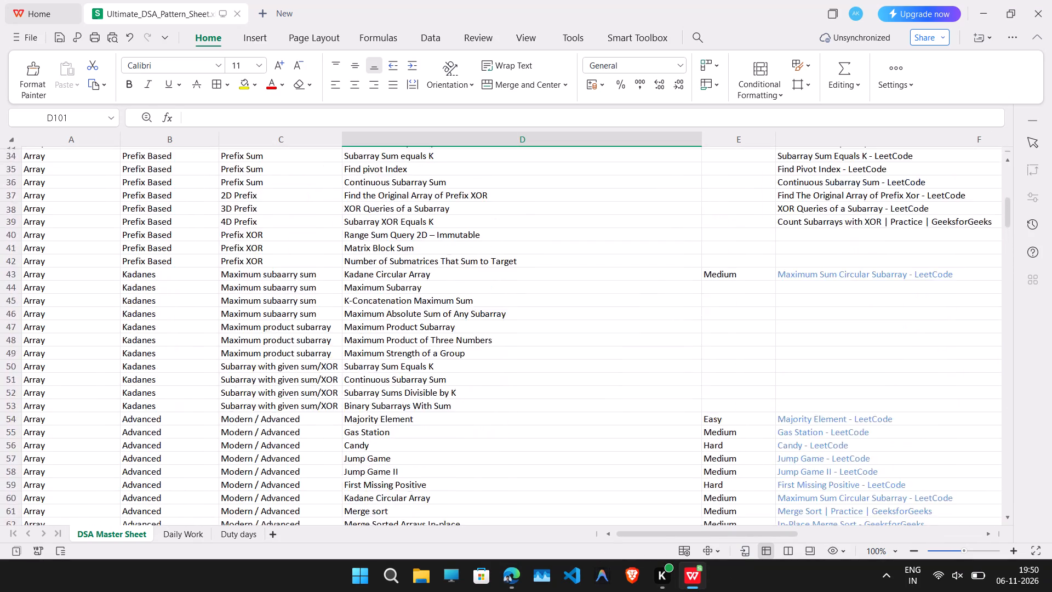
{"action": "scroll", "coordinate": [266, 436], "scroll_direction": "down", "scroll_amount": 15}
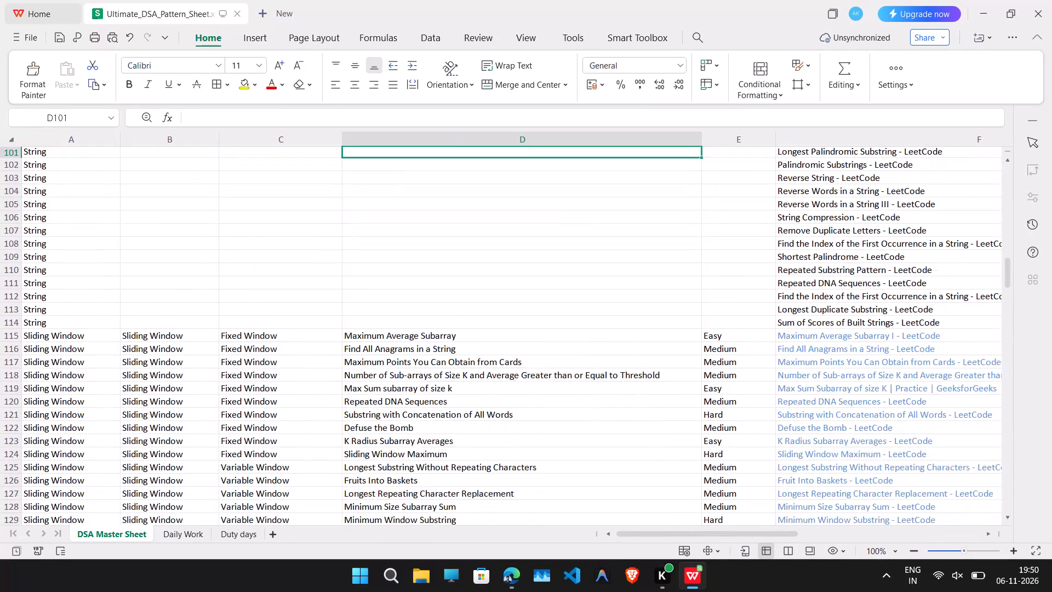
Fill the "Linked List" label down column A from row 161 through row 169, alongside the remaining Linked List problem links.
{"action": "scroll", "coordinate": [266, 436], "scroll_direction": "down", "scroll_amount": 5}
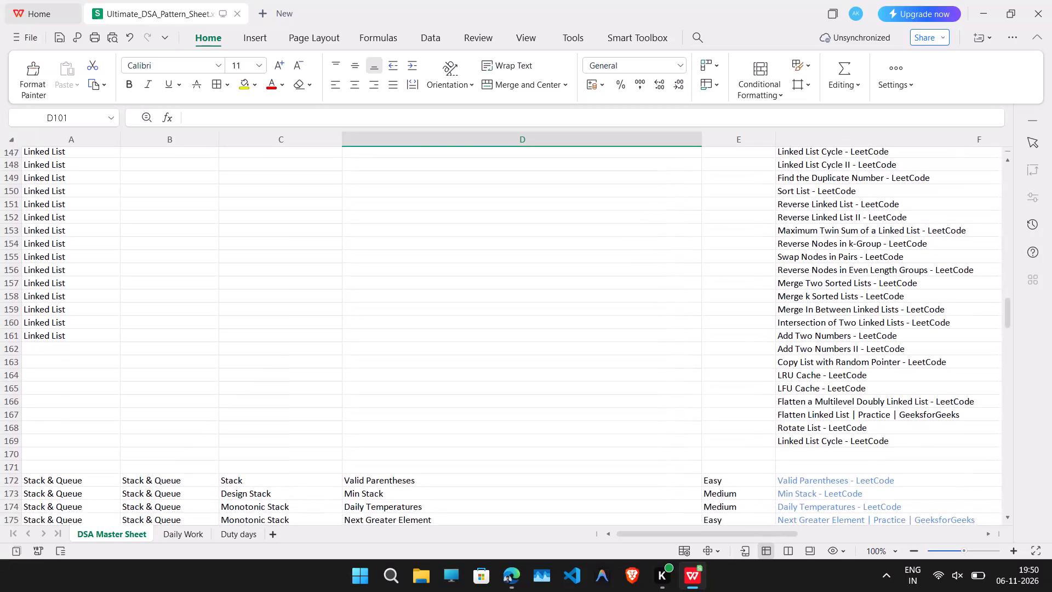
{"action": "scroll", "coordinate": [266, 436], "scroll_direction": "up", "scroll_amount": 3}
{"action": "scroll", "coordinate": [266, 436], "scroll_direction": "down", "scroll_amount": 3}
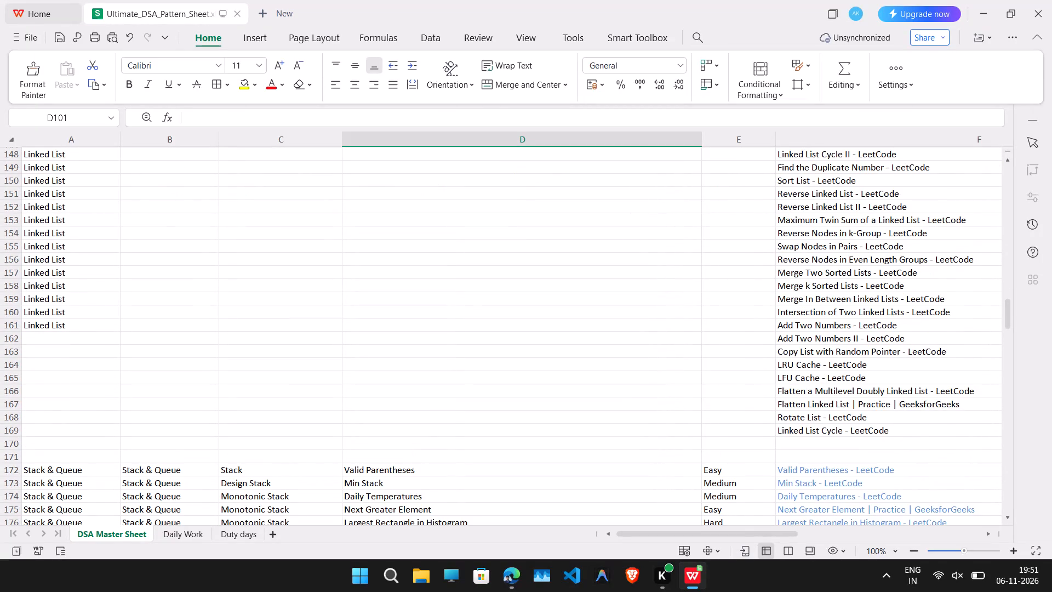
{"action": "left_click", "coordinate": [61, 325]}
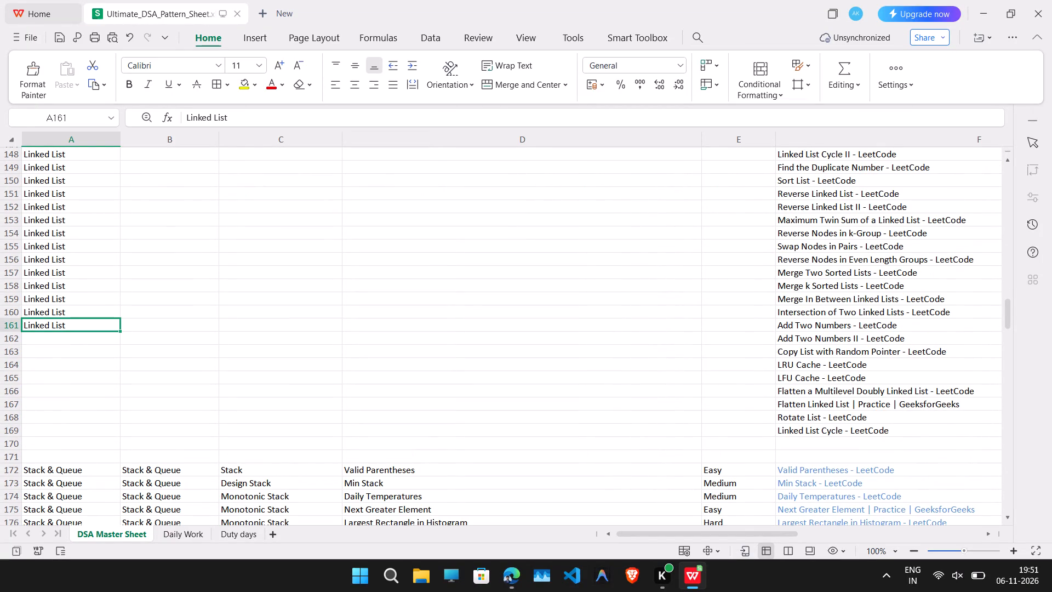
{"action": "left_click_drag", "start_coordinate": [119, 332], "coordinate": [122, 421]}
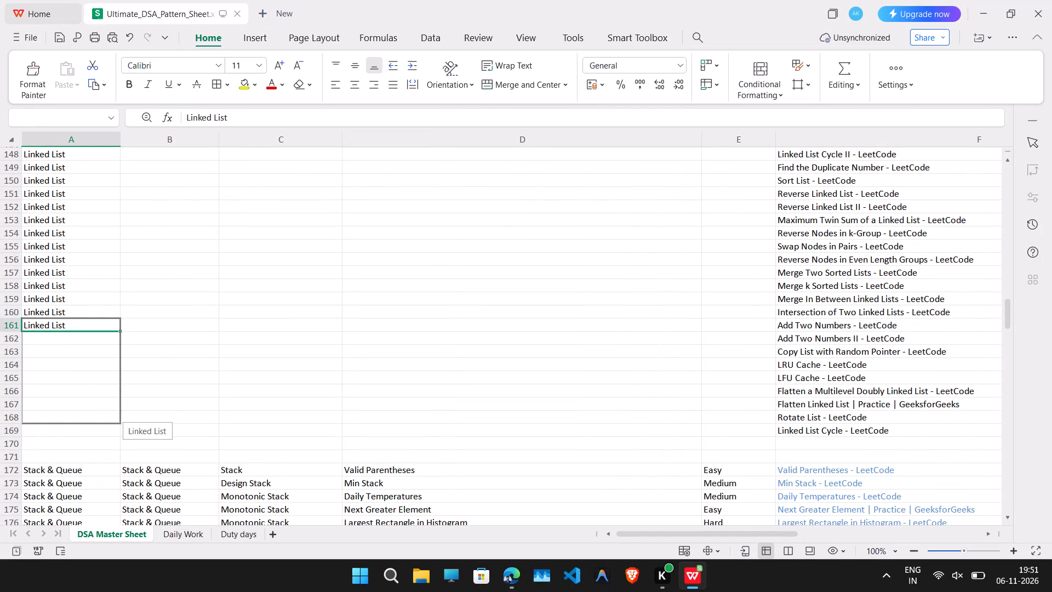
{"action": "left_click_drag", "start_coordinate": [122, 421], "coordinate": [121, 434]}
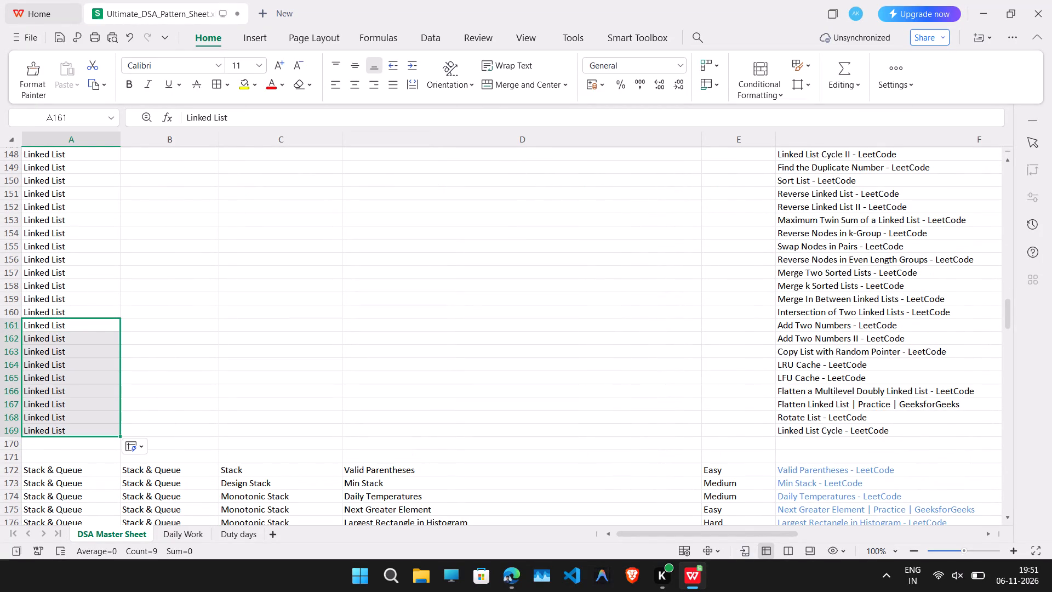
{"action": "left_click", "coordinate": [287, 378]}
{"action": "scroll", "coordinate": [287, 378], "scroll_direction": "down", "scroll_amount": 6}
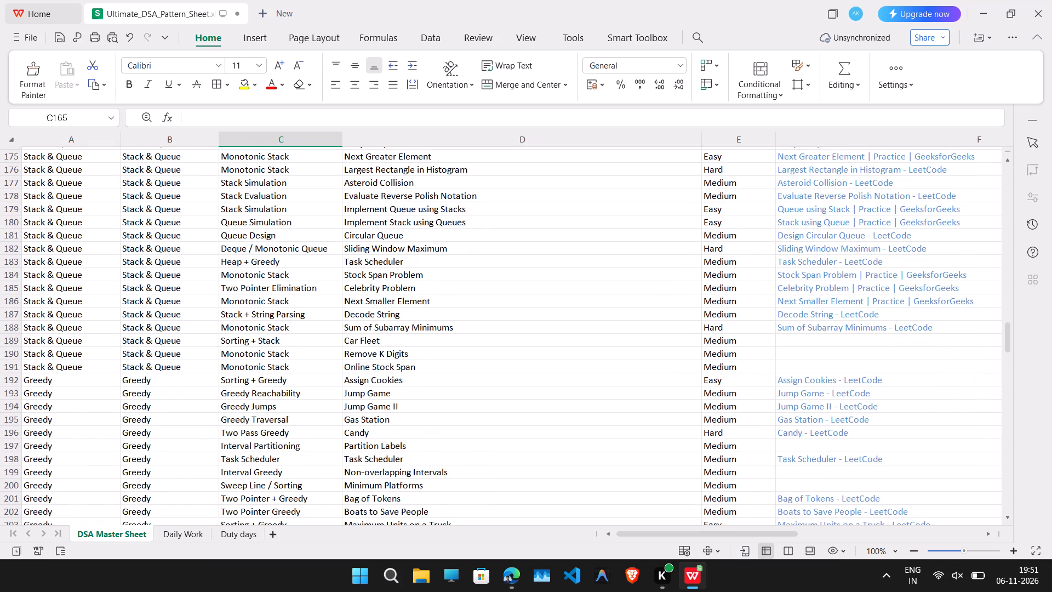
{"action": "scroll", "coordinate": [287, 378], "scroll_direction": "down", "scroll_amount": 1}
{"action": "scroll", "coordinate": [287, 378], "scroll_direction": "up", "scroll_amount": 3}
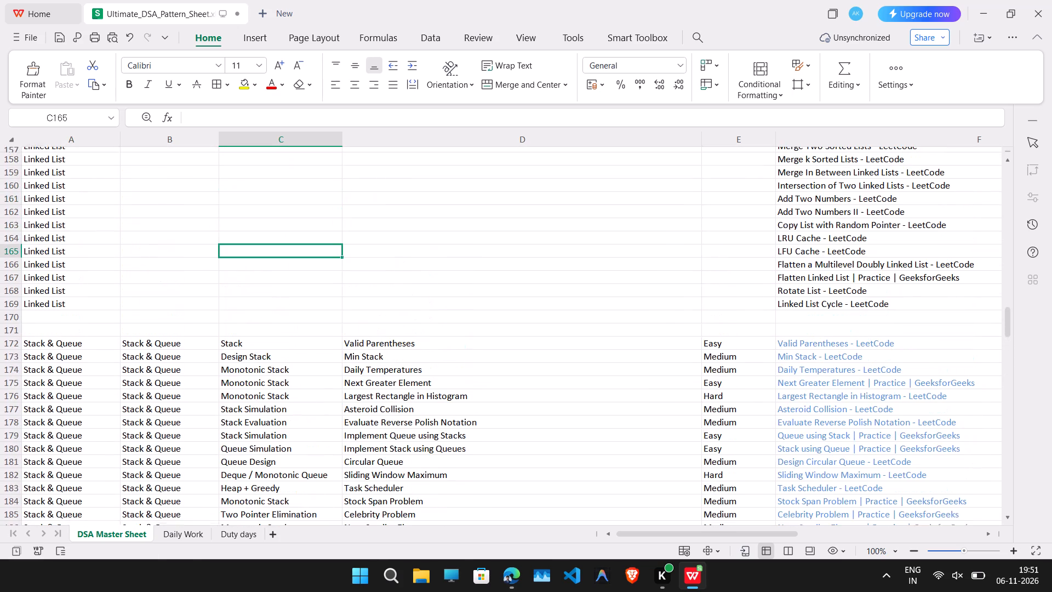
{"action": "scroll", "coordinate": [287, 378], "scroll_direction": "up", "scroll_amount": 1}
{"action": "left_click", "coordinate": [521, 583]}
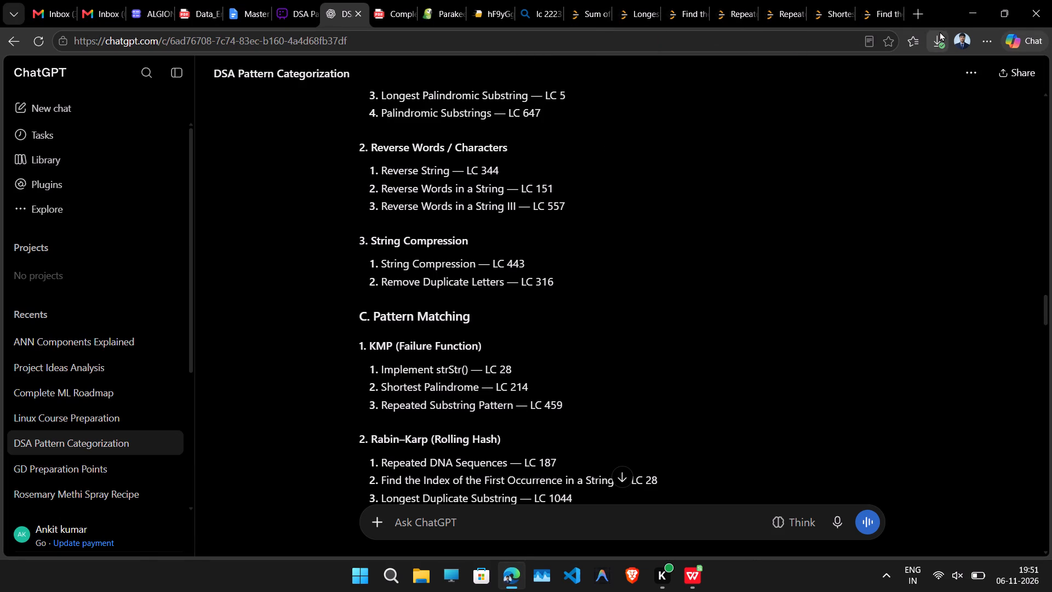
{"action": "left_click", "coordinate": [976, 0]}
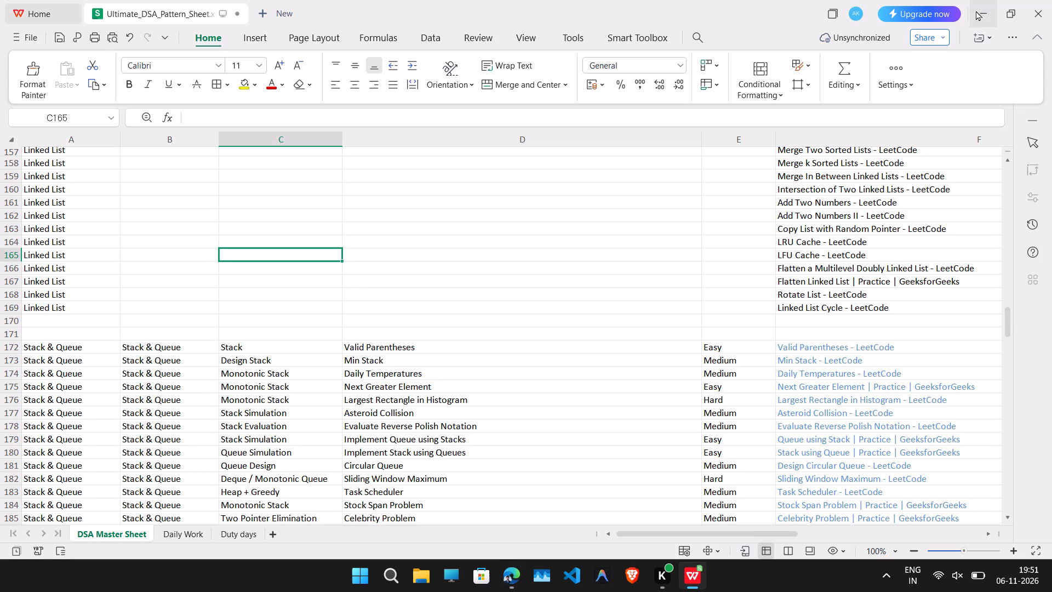